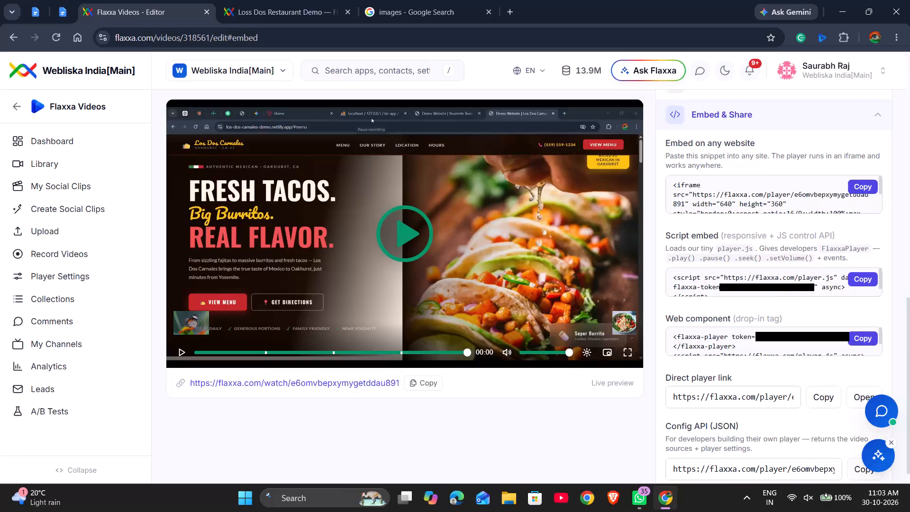
Look over the Embed & Share options for the Recording Los Dos (1) video.
{"action": "scroll", "coordinate": [748, 284], "scroll_direction": "down", "scroll_amount": 4}
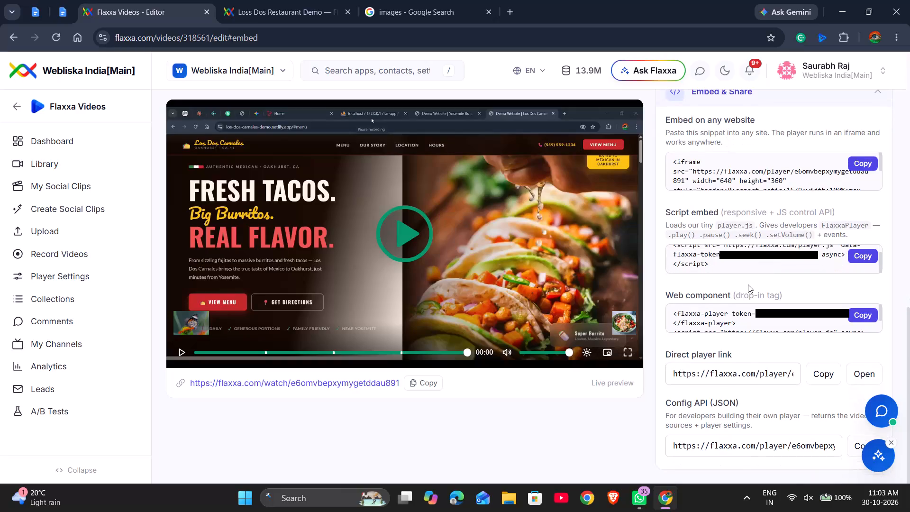
{"action": "scroll", "coordinate": [748, 284], "scroll_direction": "down", "scroll_amount": 1}
{"action": "scroll", "coordinate": [748, 284], "scroll_direction": "up", "scroll_amount": 12}
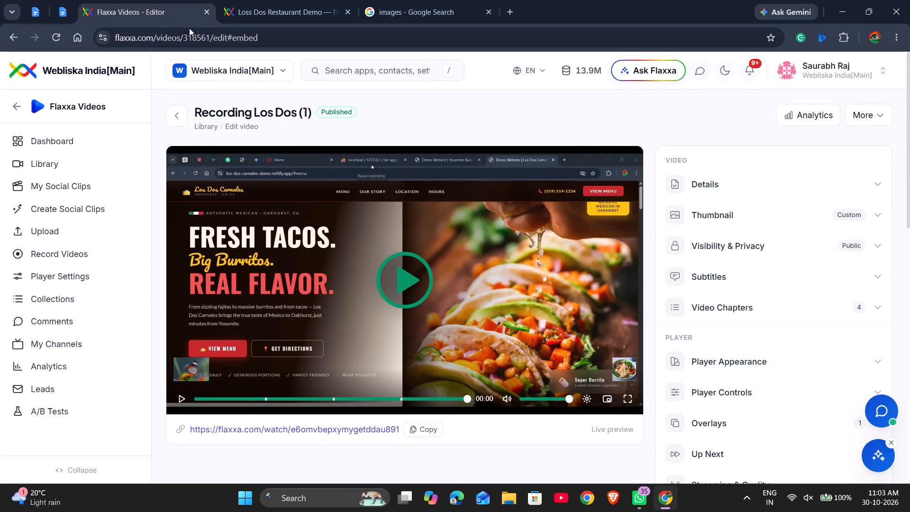
Switch to the Flaxxa Videos – Bug Report document and review the BUG-01 and BUG-02 entries.
{"action": "left_click", "coordinate": [63, 11]}
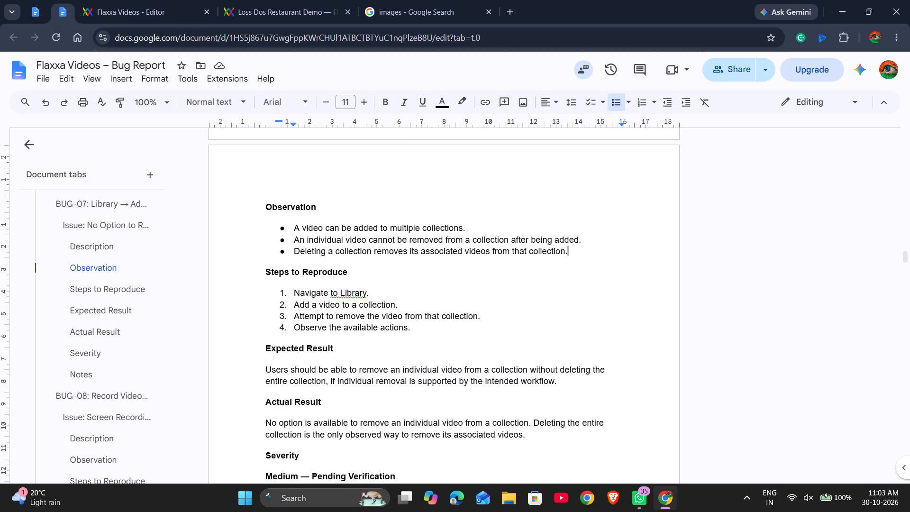
{"action": "scroll", "coordinate": [320, 278], "scroll_direction": "up", "scroll_amount": 8}
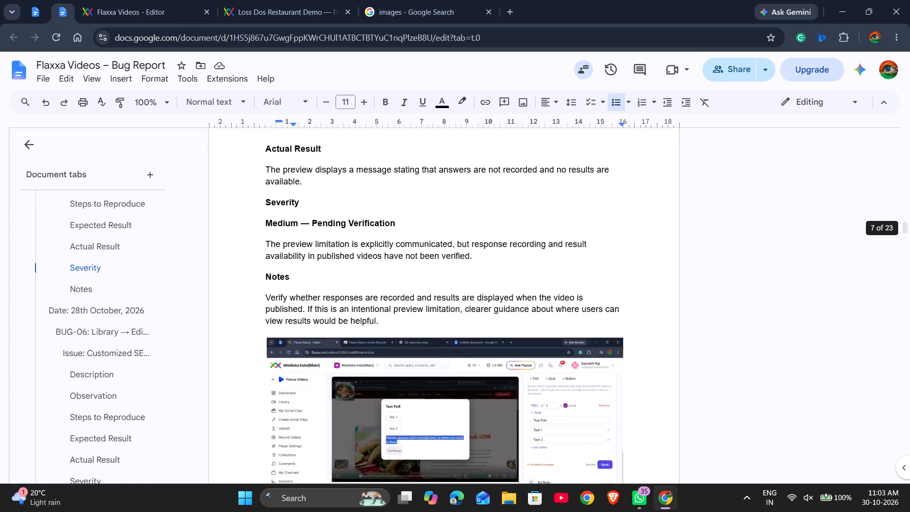
{"action": "scroll", "coordinate": [320, 278], "scroll_direction": "up", "scroll_amount": 6}
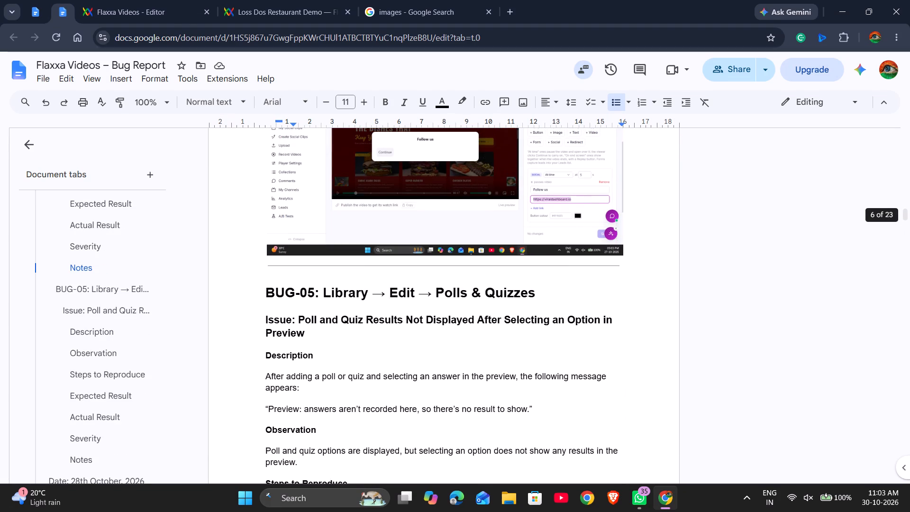
{"action": "scroll", "coordinate": [320, 278], "scroll_direction": "up", "scroll_amount": 1}
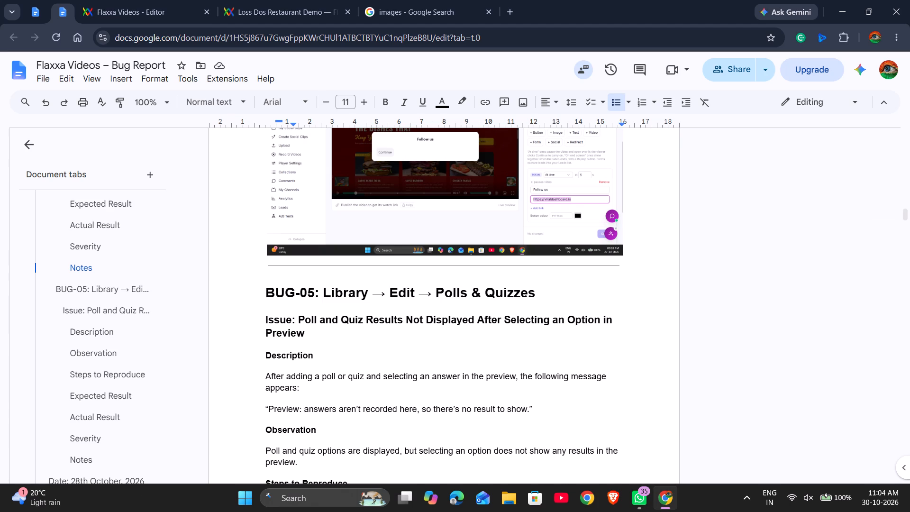
{"action": "scroll", "coordinate": [320, 278], "scroll_direction": "up", "scroll_amount": 12}
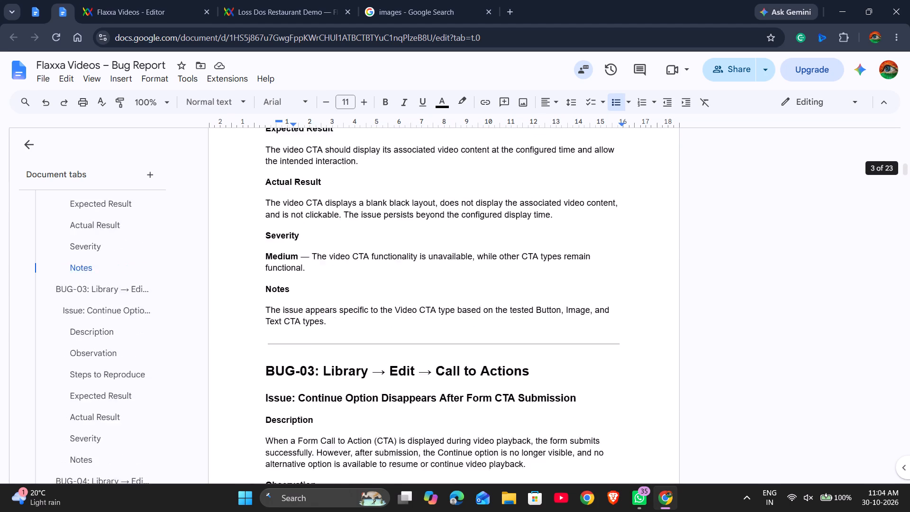
{"action": "scroll", "coordinate": [320, 278], "scroll_direction": "up", "scroll_amount": 7}
{"action": "scroll", "coordinate": [320, 278], "scroll_direction": "down", "scroll_amount": 4}
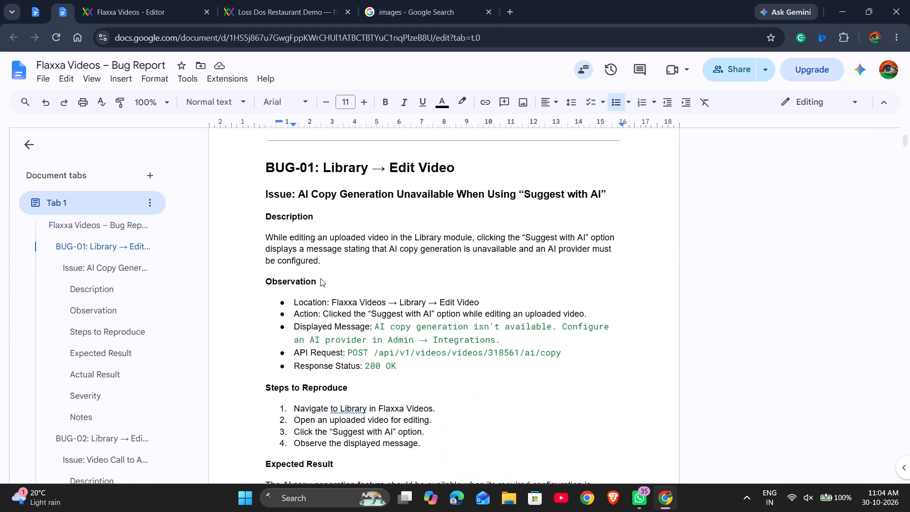
{"action": "scroll", "coordinate": [320, 278], "scroll_direction": "down", "scroll_amount": 6}
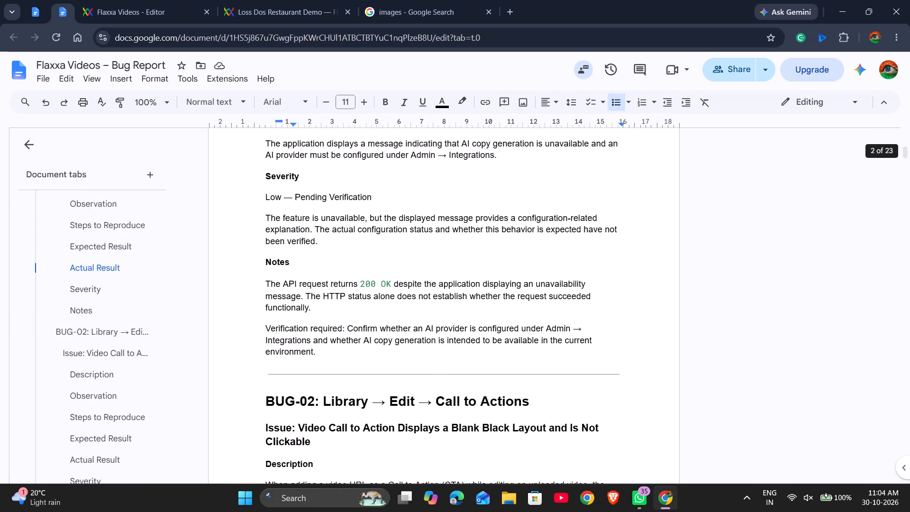
{"action": "scroll", "coordinate": [320, 278], "scroll_direction": "down", "scroll_amount": 4}
{"action": "scroll", "coordinate": [320, 278], "scroll_direction": "up", "scroll_amount": 1}
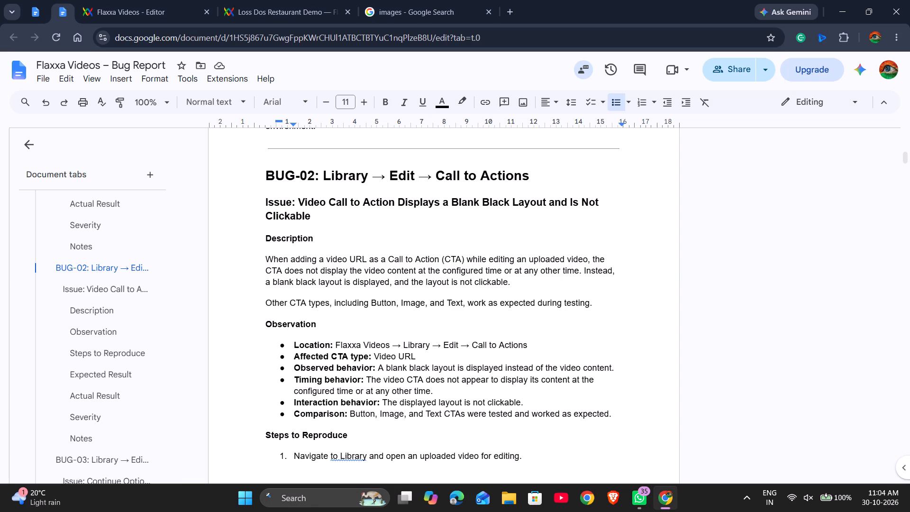
Return to the Flaxxa Videos editor and close the Google images search page.
{"action": "left_click", "coordinate": [142, 8]}
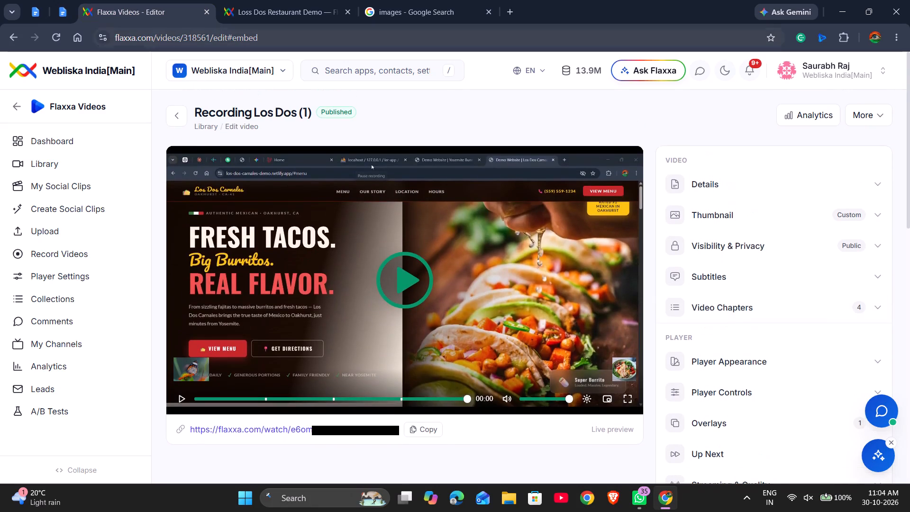
{"action": "left_click", "coordinate": [490, 12]}
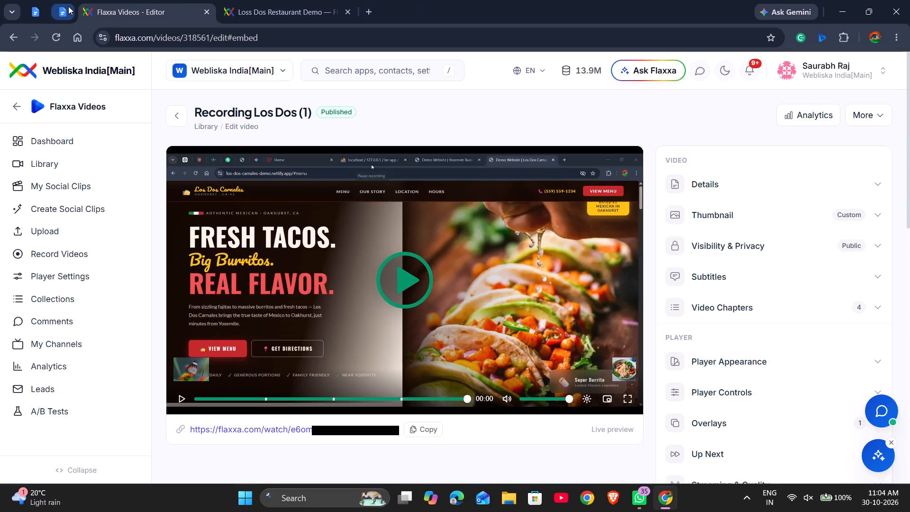
Recheck BUG-02 in the bug report, then add a Video call-to-action to the Recording Los Dos (1) video.
{"action": "left_click", "coordinate": [68, 6]}
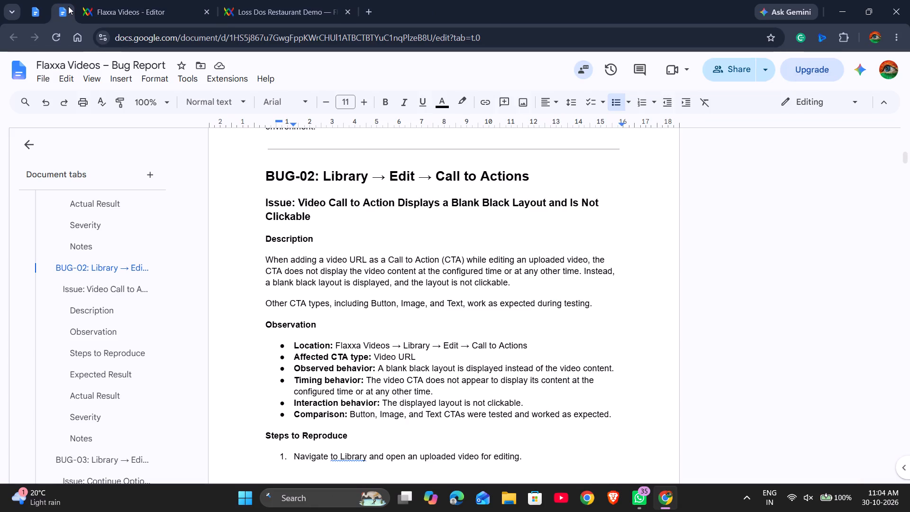
{"action": "left_click", "coordinate": [166, 6]}
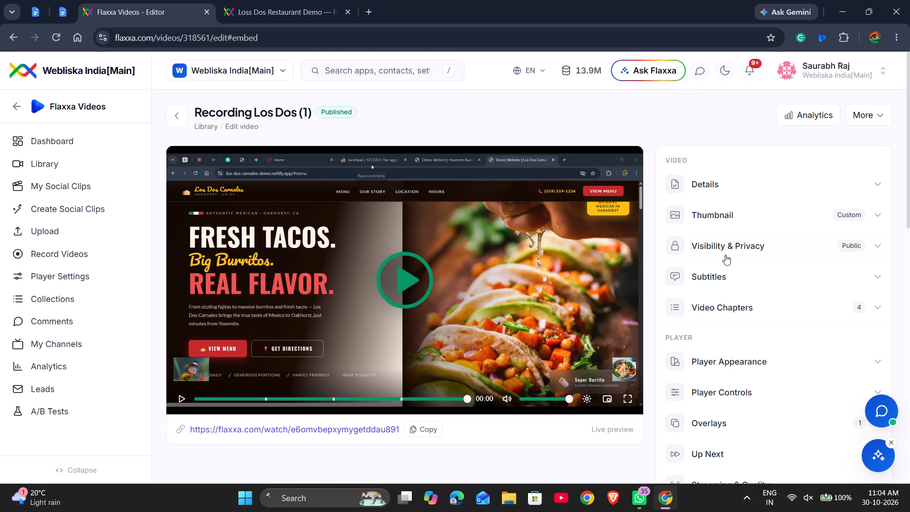
{"action": "scroll", "coordinate": [742, 282], "scroll_direction": "down", "scroll_amount": 5}
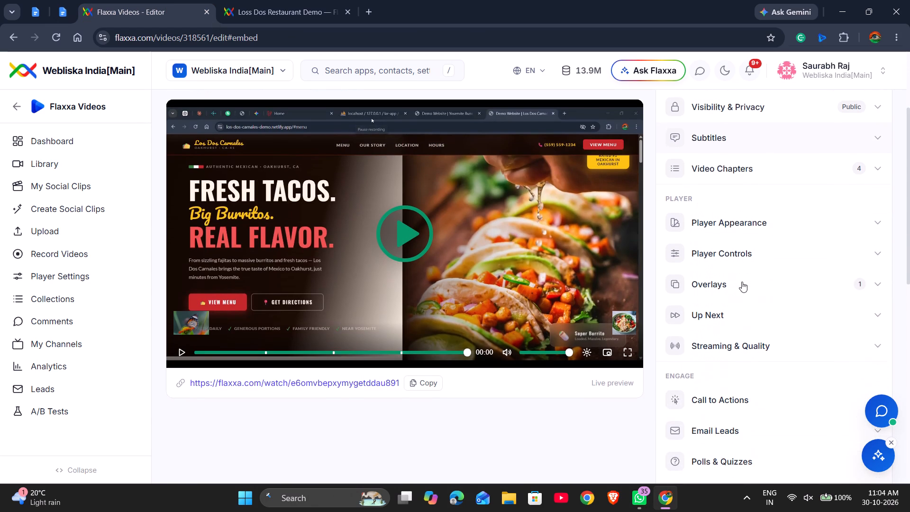
{"action": "left_click", "coordinate": [743, 392]}
{"action": "scroll", "coordinate": [743, 392], "scroll_direction": "down", "scroll_amount": 2}
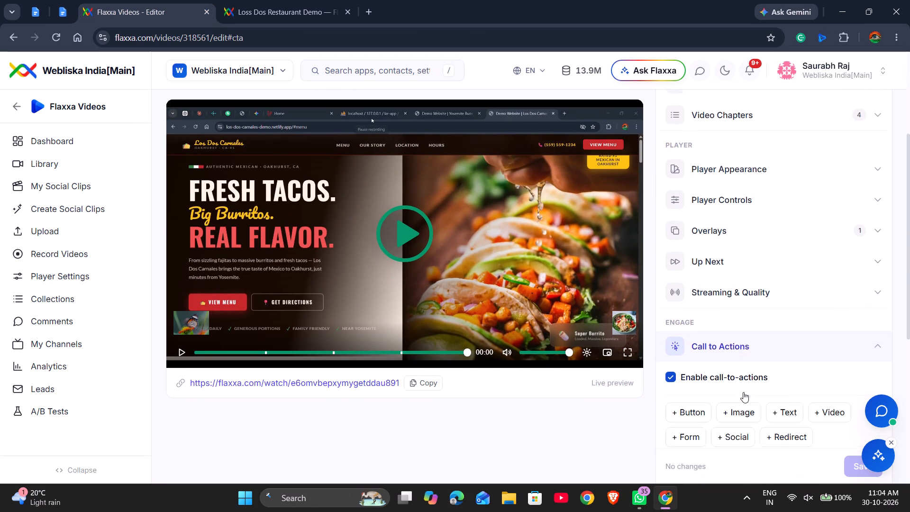
{"action": "scroll", "coordinate": [743, 392], "scroll_direction": "down", "scroll_amount": 4}
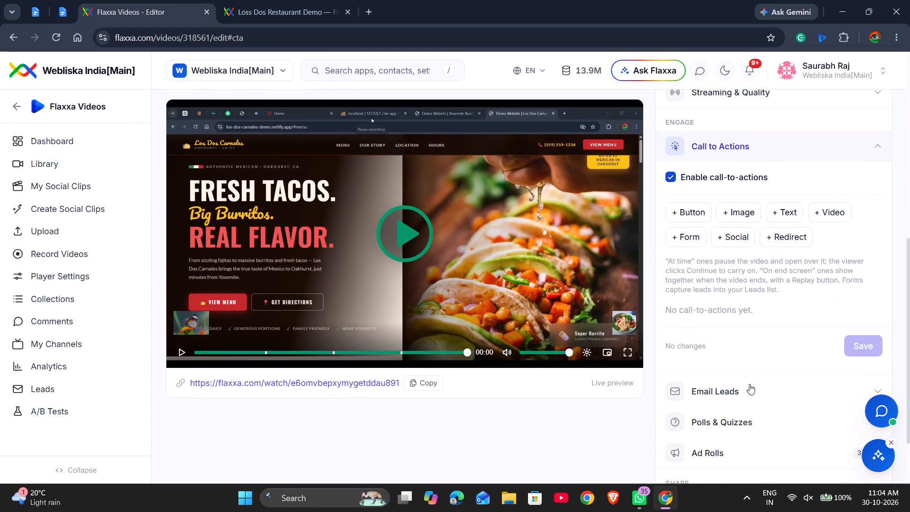
{"action": "left_click", "coordinate": [829, 216]}
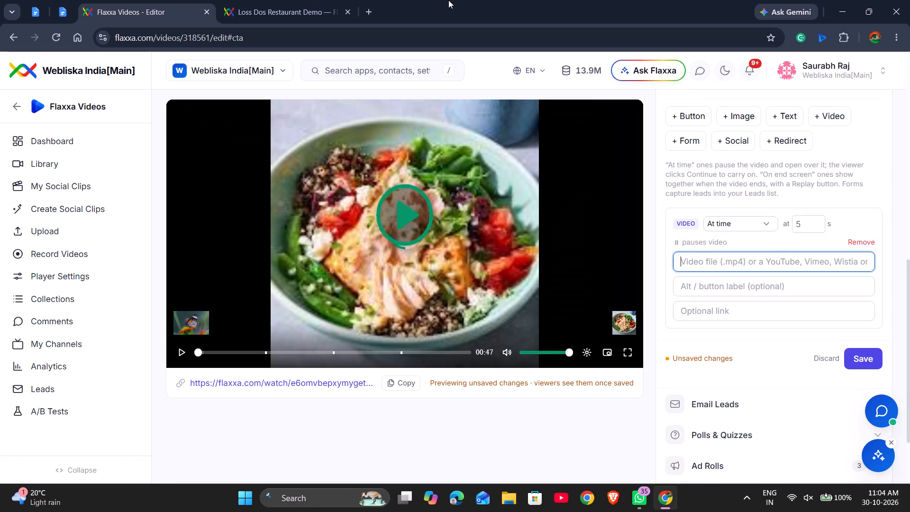
Search Google for "mr beast videos" in a new tab and copy the link of the YouTube result "Whatever You Hide As, You Keep!".
{"action": "left_click", "coordinate": [366, 13]}
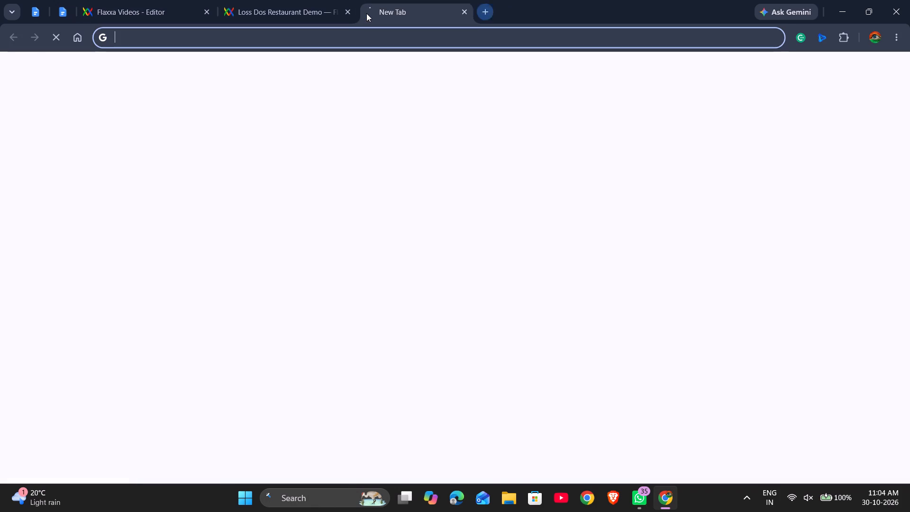
{"action": "type", "text": "mr"}
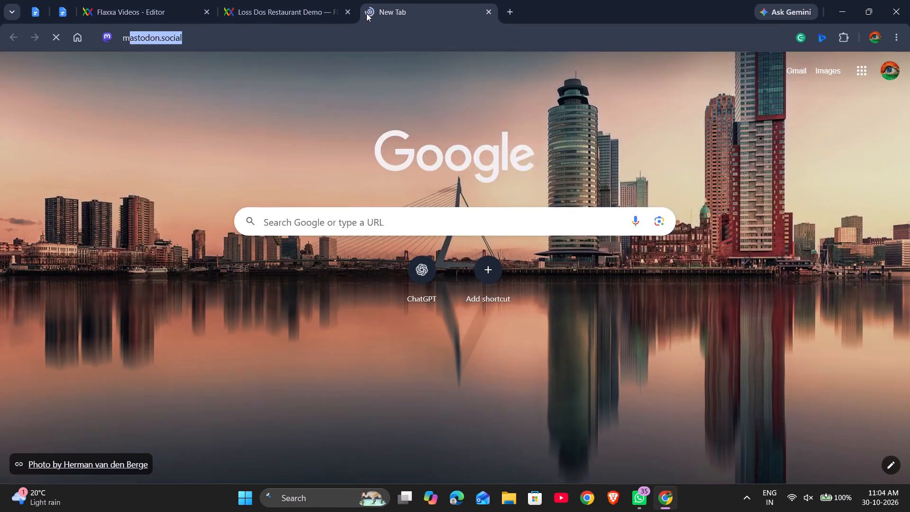
{"action": "key", "text": "Return"}
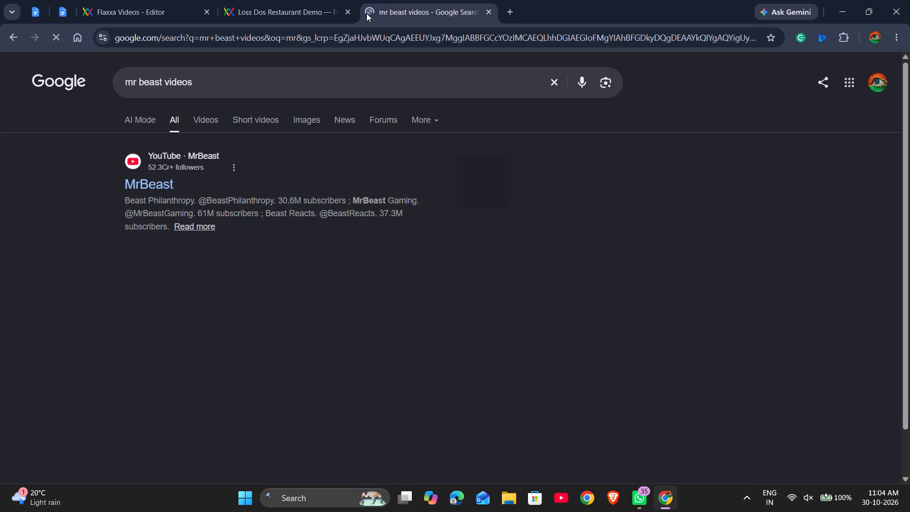
{"action": "scroll", "coordinate": [276, 199], "scroll_direction": "down", "scroll_amount": 4}
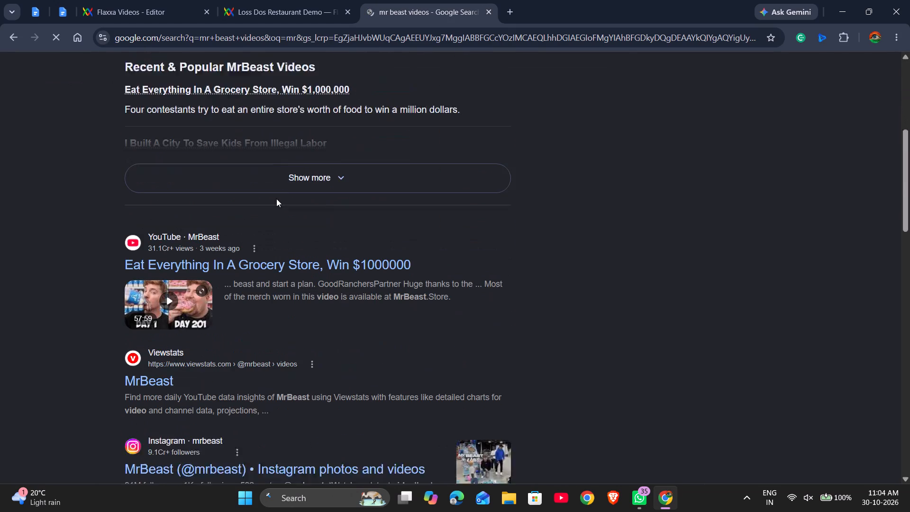
{"action": "scroll", "coordinate": [276, 199], "scroll_direction": "down", "scroll_amount": 5}
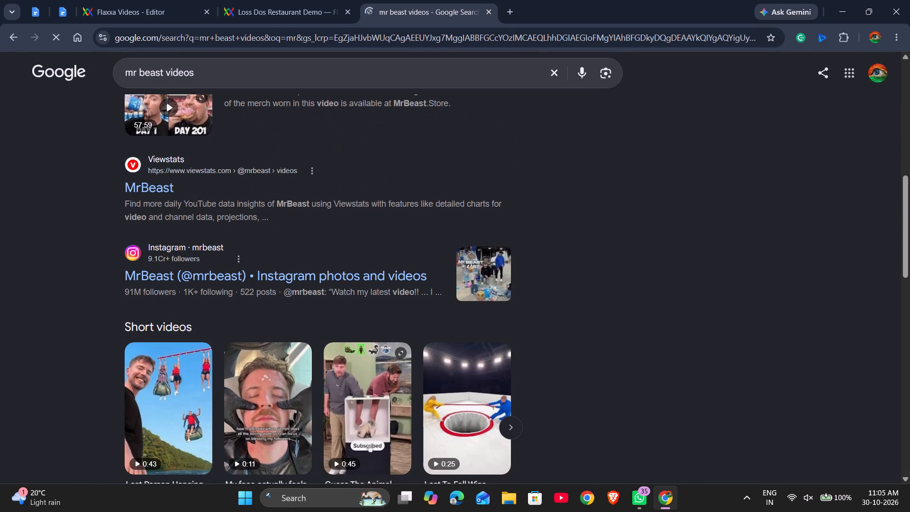
{"action": "scroll", "coordinate": [276, 199], "scroll_direction": "down", "scroll_amount": 6}
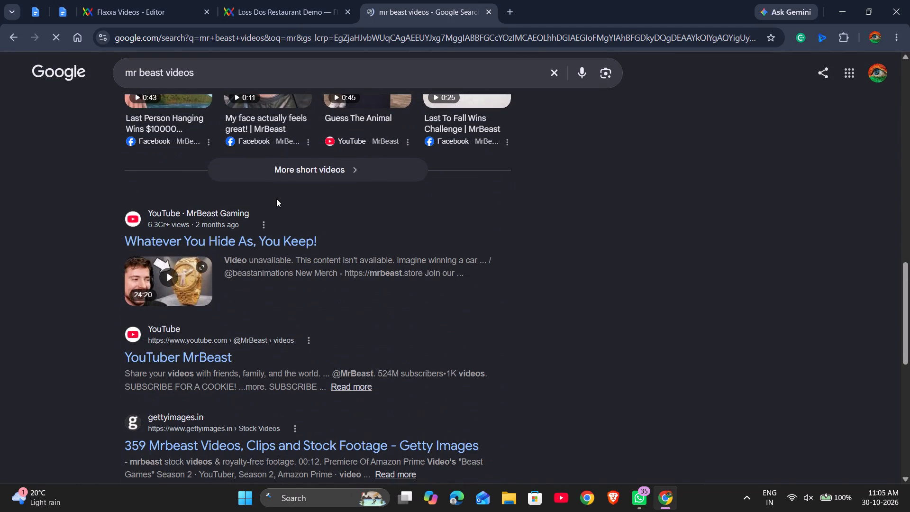
{"action": "scroll", "coordinate": [276, 199], "scroll_direction": "down", "scroll_amount": 1}
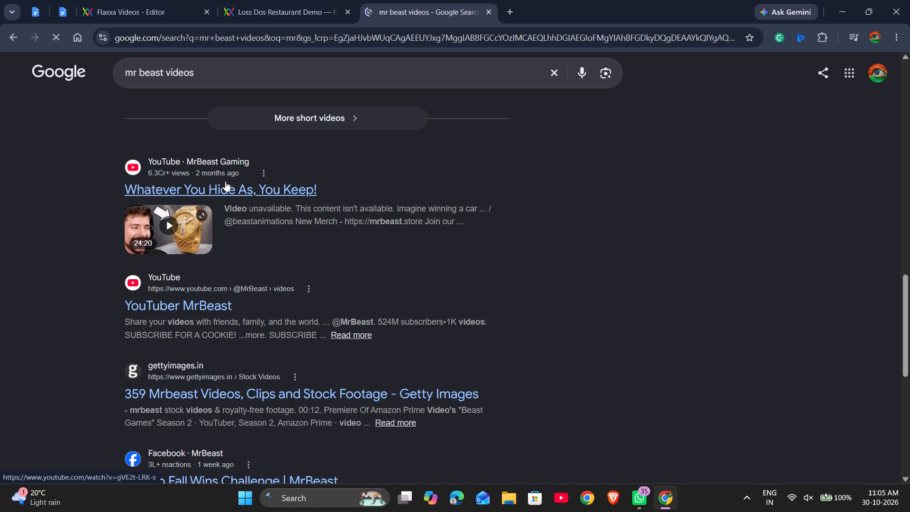
{"action": "right_click", "coordinate": [223, 184]}
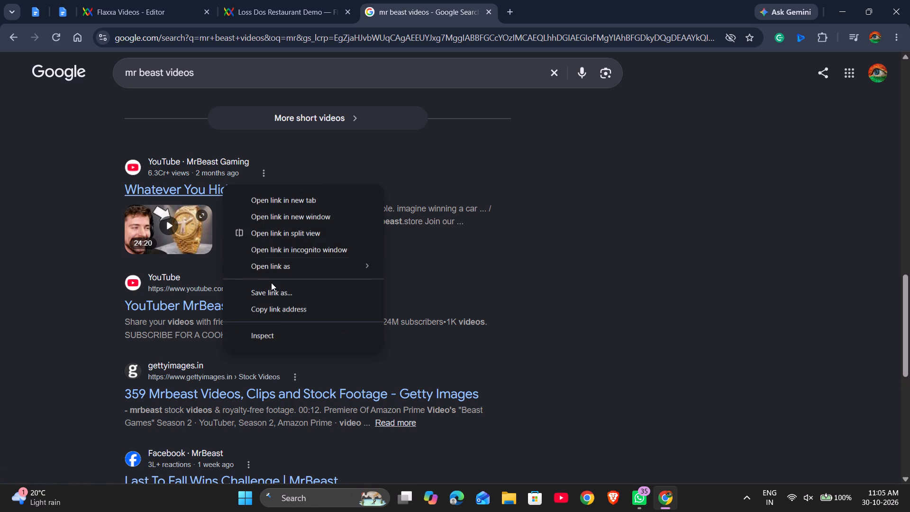
Copy the link of the YouTube result "Whatever You Hide As, You Keep!" and paste it as the Video call-to-action's video source in Flaxxa Videos.
{"action": "left_click", "coordinate": [280, 310]}
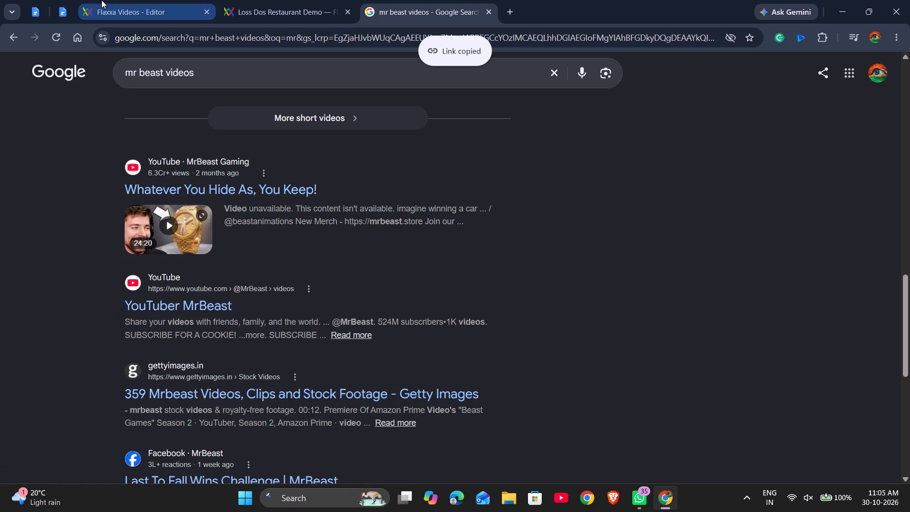
{"action": "left_click", "coordinate": [101, 0]}
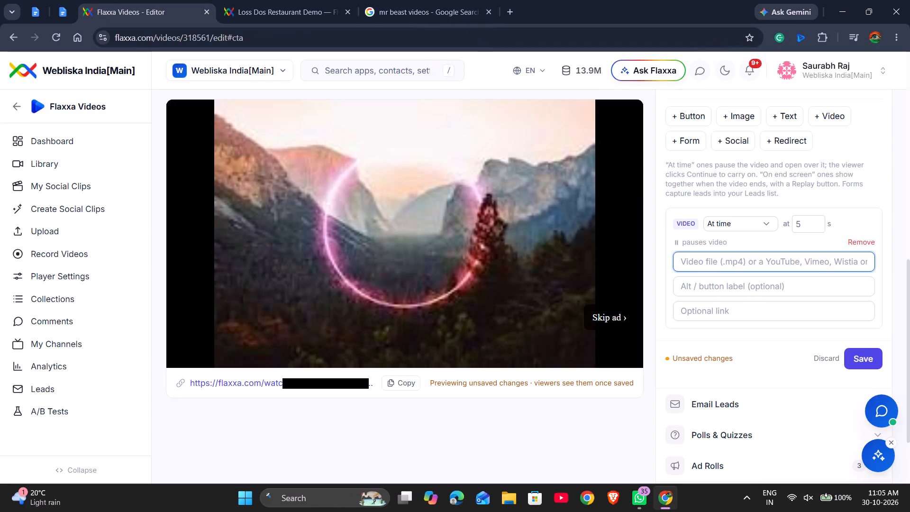
{"action": "key", "text": "ctrl+v"}
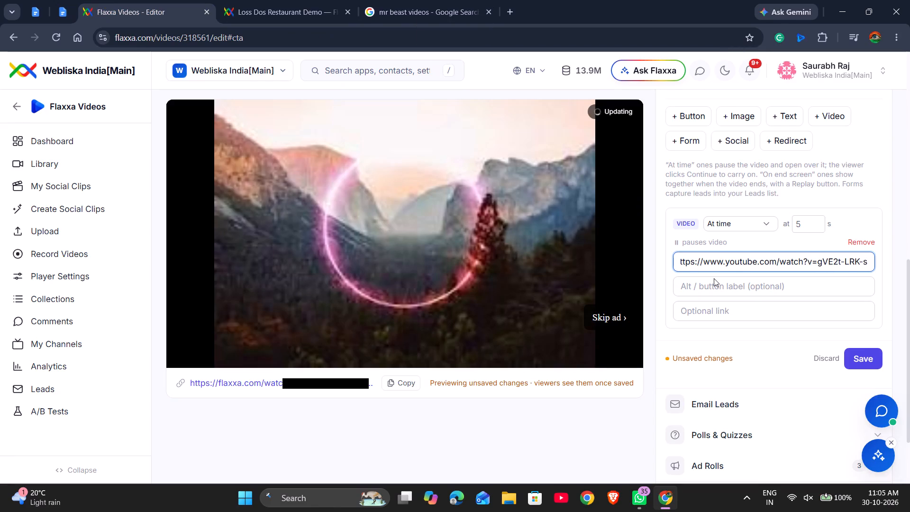
Enter "Mr. Beast Video" as the Video call-to-action's alt/button label and save the changes.
{"action": "left_click", "coordinate": [717, 286]}
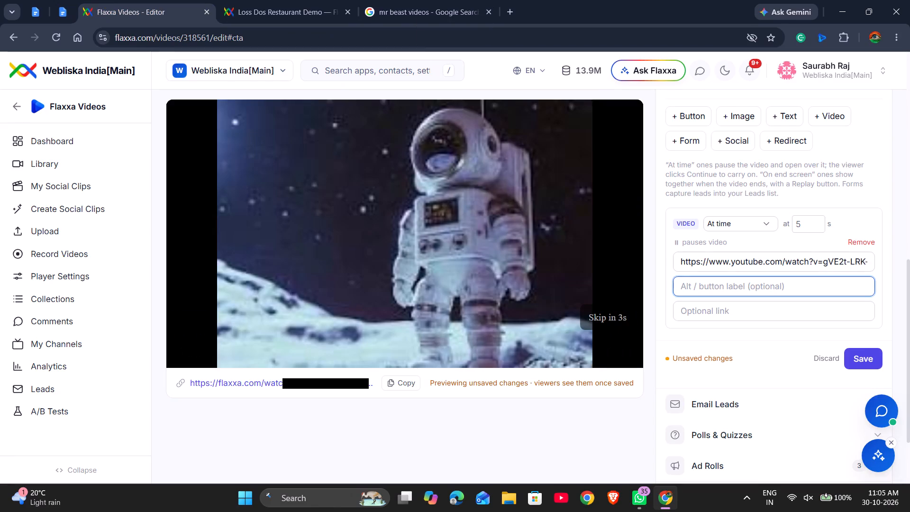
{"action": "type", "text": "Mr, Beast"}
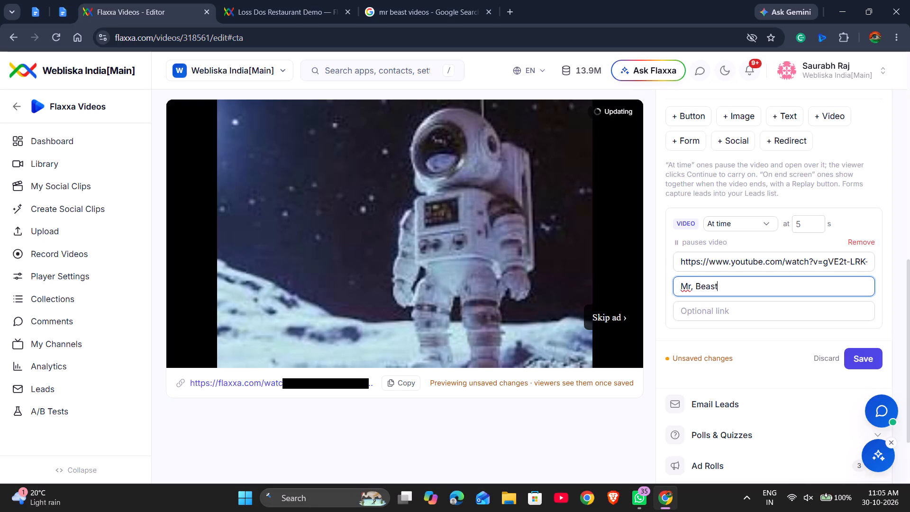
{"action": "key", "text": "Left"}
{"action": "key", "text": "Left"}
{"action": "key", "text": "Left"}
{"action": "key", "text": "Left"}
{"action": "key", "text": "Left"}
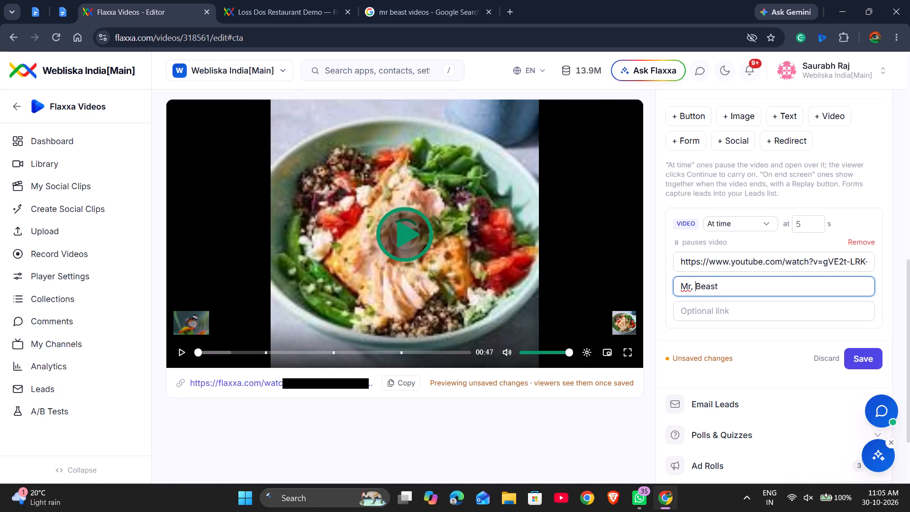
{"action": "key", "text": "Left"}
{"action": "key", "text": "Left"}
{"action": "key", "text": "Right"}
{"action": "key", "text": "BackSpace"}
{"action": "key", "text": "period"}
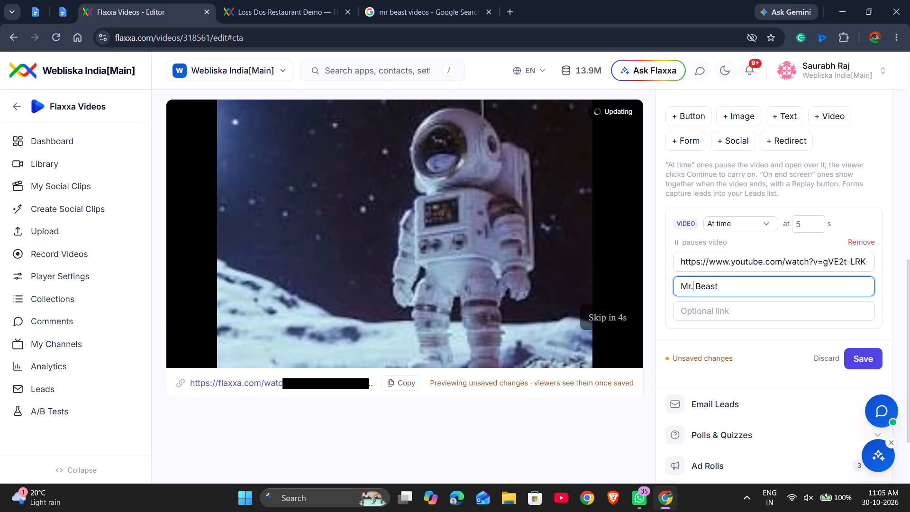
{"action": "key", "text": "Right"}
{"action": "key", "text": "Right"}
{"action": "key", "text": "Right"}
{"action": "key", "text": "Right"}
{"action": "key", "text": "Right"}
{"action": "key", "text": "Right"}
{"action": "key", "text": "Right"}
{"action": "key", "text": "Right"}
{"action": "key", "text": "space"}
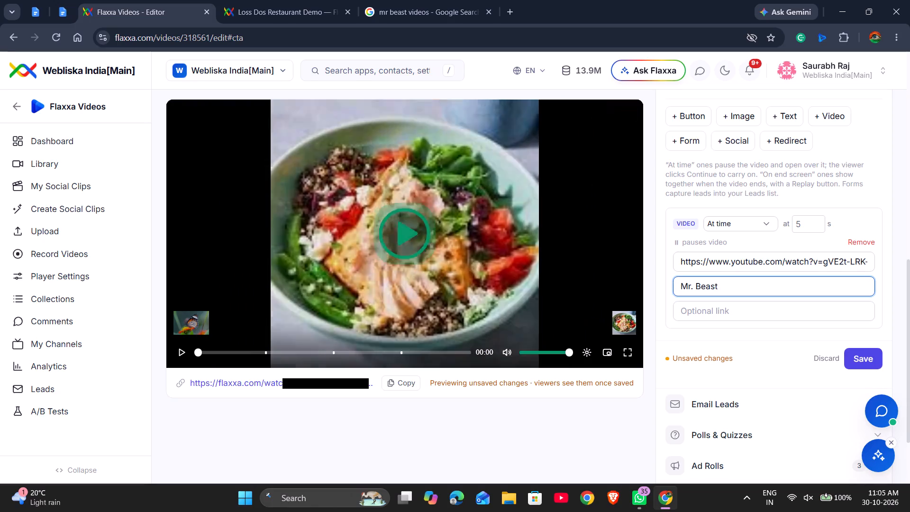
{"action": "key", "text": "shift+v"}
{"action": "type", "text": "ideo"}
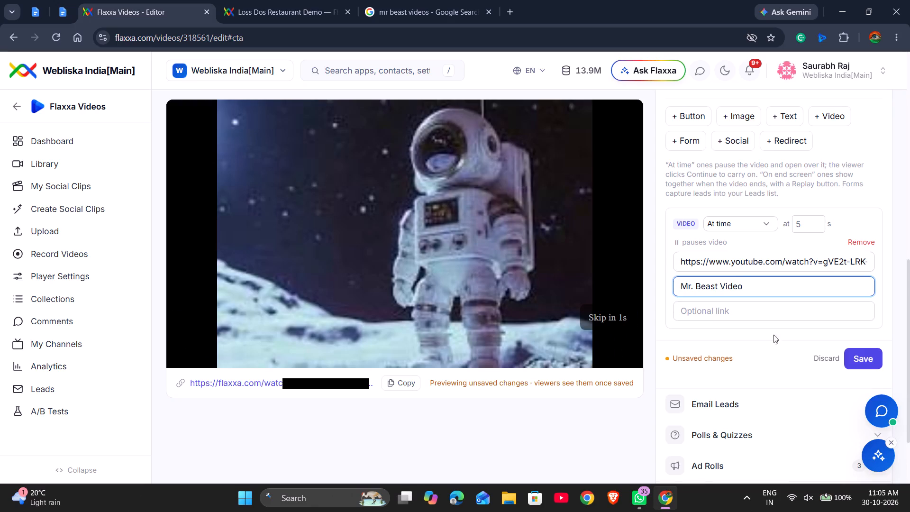
{"action": "left_click", "coordinate": [863, 359]}
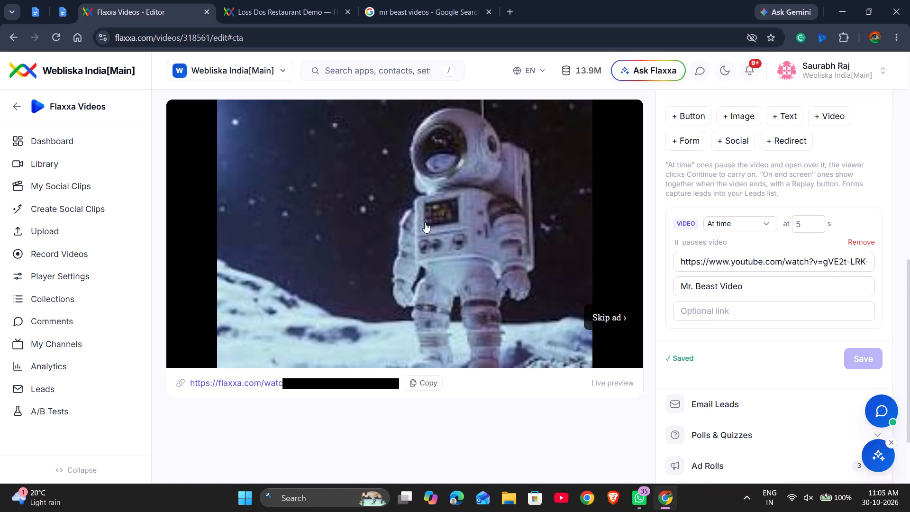
Reload the editor and play the preview, skipping the ad, to check the Video call-to-action at 5 seconds.
{"action": "left_click", "coordinate": [601, 316]}
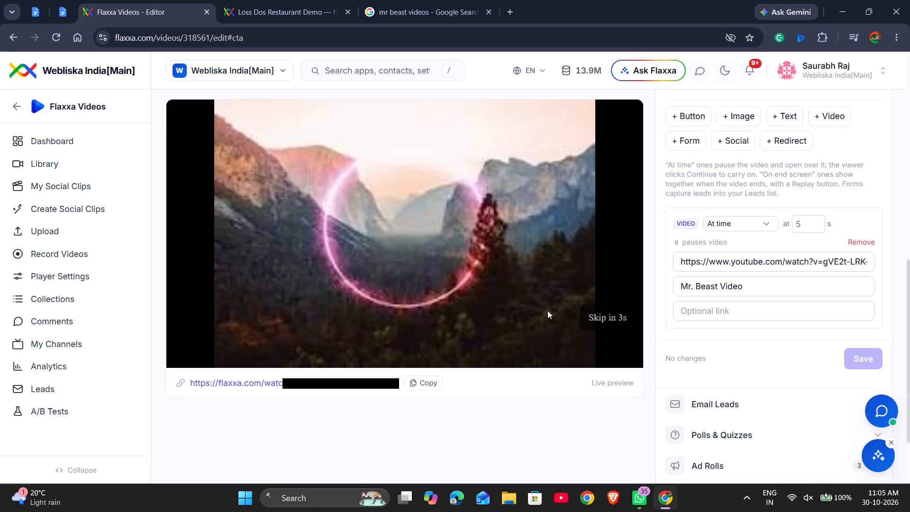
{"action": "key", "text": "ctrl+r"}
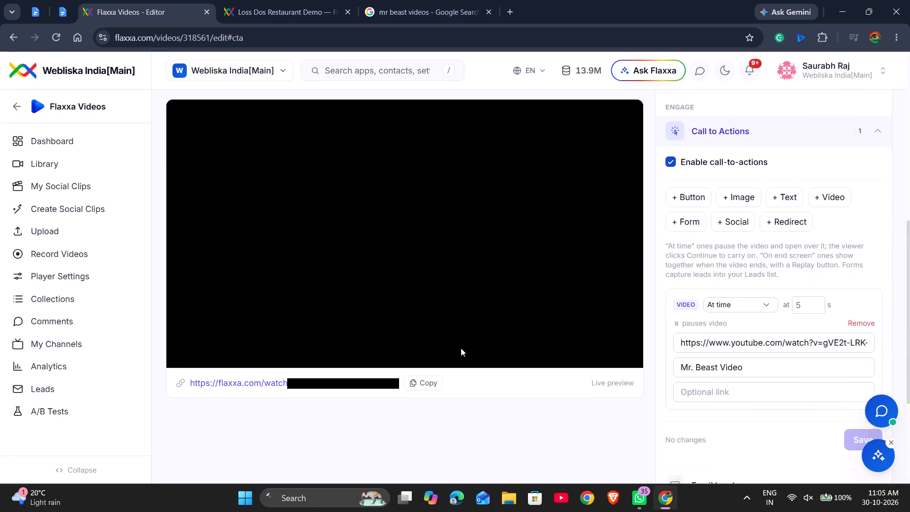
{"action": "left_click", "coordinate": [409, 244]}
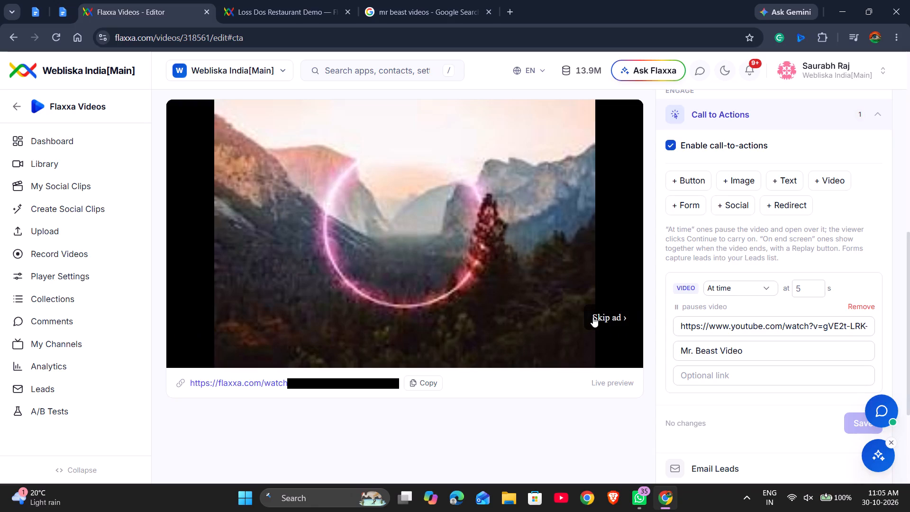
{"action": "left_click", "coordinate": [593, 317]}
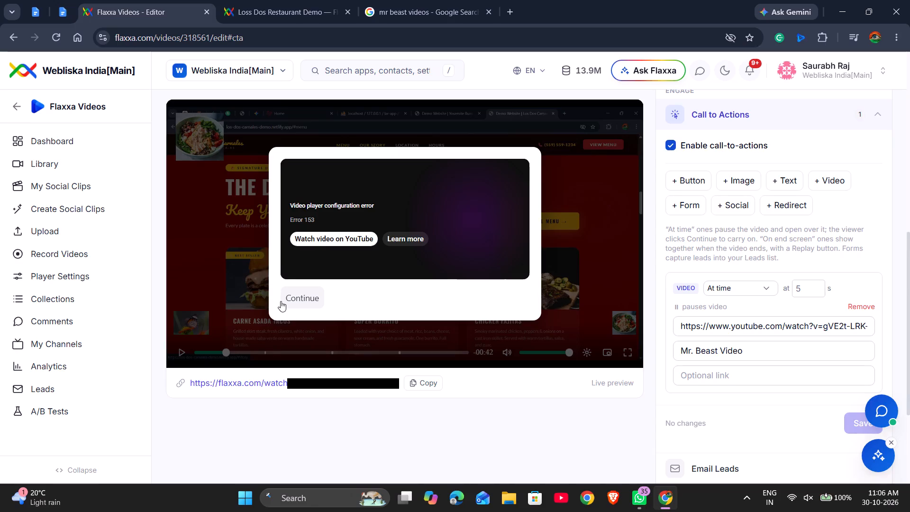
Return to the bug report document and review the call-to-action entries BUG-02 to BUG-04 and the start of BUG-05.
{"action": "left_click", "coordinate": [66, 7]}
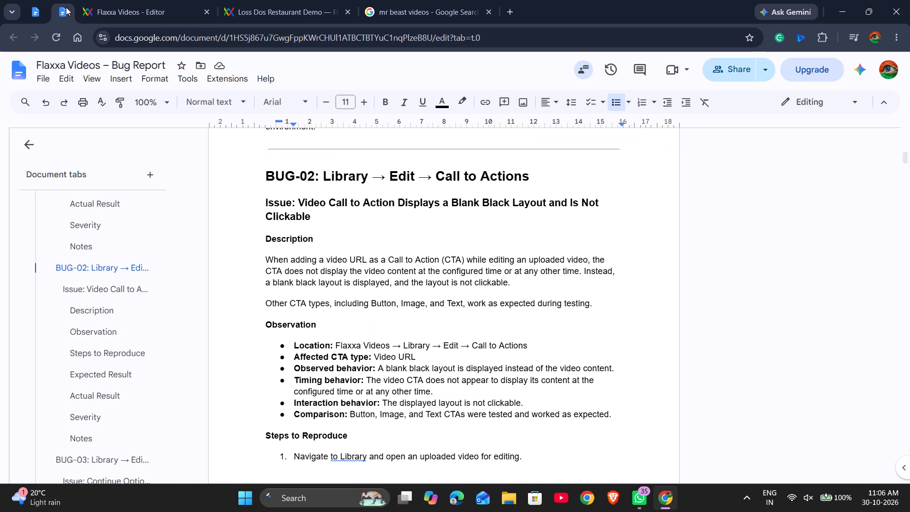
{"action": "scroll", "coordinate": [399, 306], "scroll_direction": "down", "scroll_amount": 4}
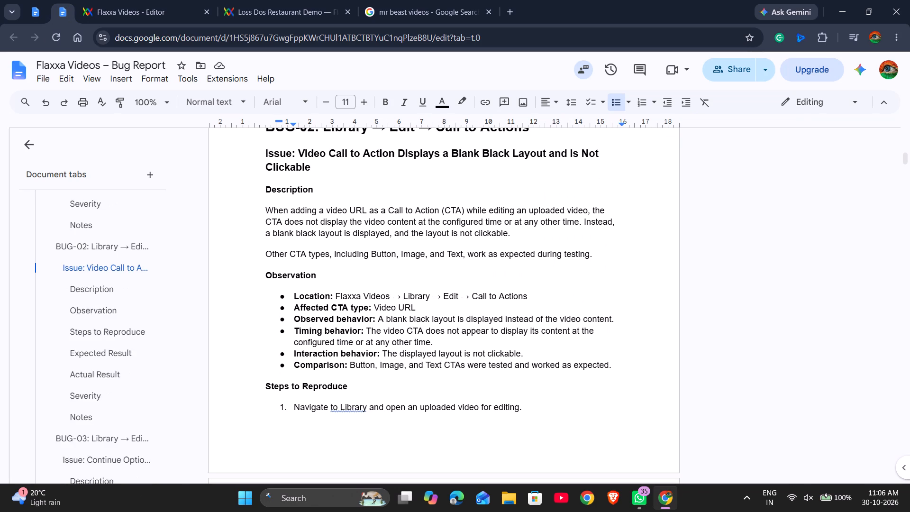
{"action": "scroll", "coordinate": [399, 306], "scroll_direction": "down", "scroll_amount": 6}
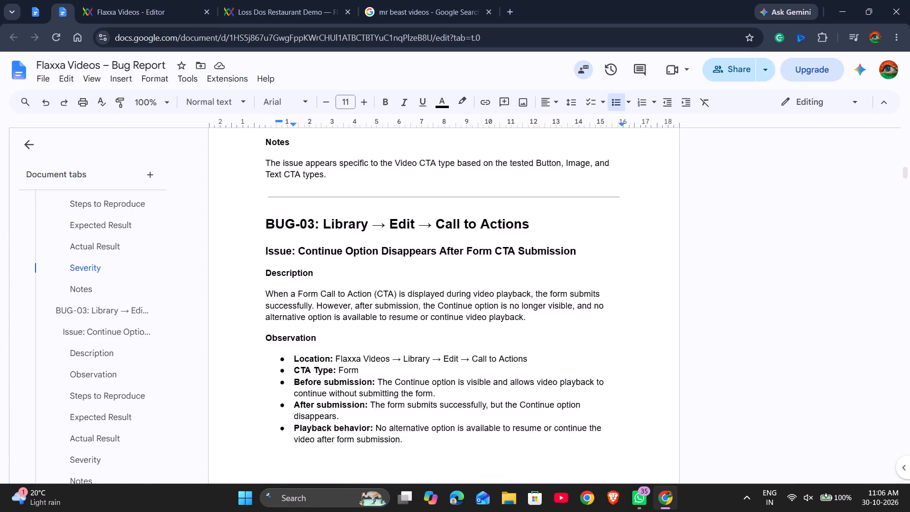
{"action": "scroll", "coordinate": [399, 306], "scroll_direction": "down", "scroll_amount": 1}
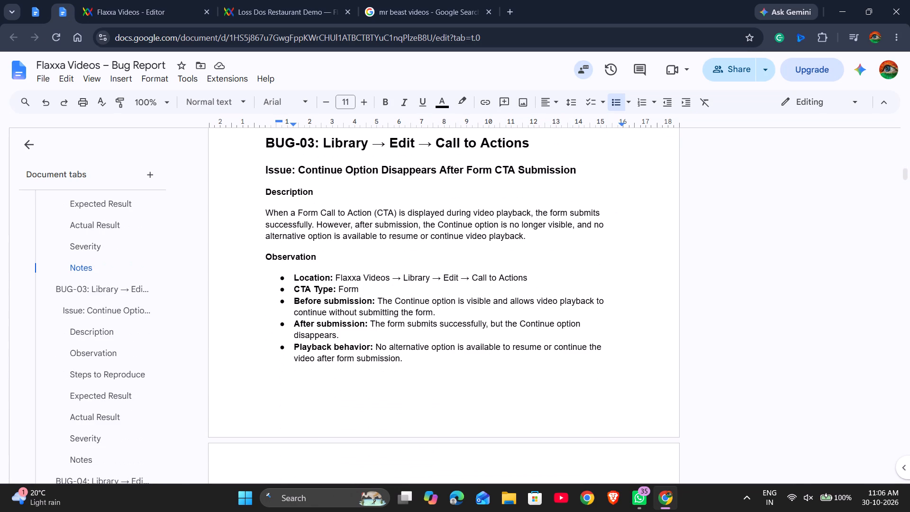
{"action": "scroll", "coordinate": [399, 306], "scroll_direction": "down", "scroll_amount": 9}
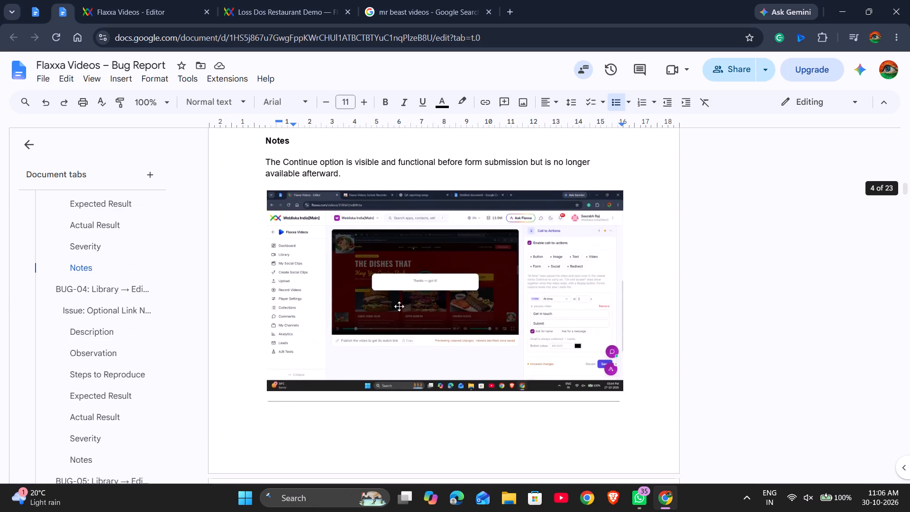
{"action": "scroll", "coordinate": [399, 306], "scroll_direction": "down", "scroll_amount": 2}
{"action": "scroll", "coordinate": [399, 306], "scroll_direction": "up", "scroll_amount": 1}
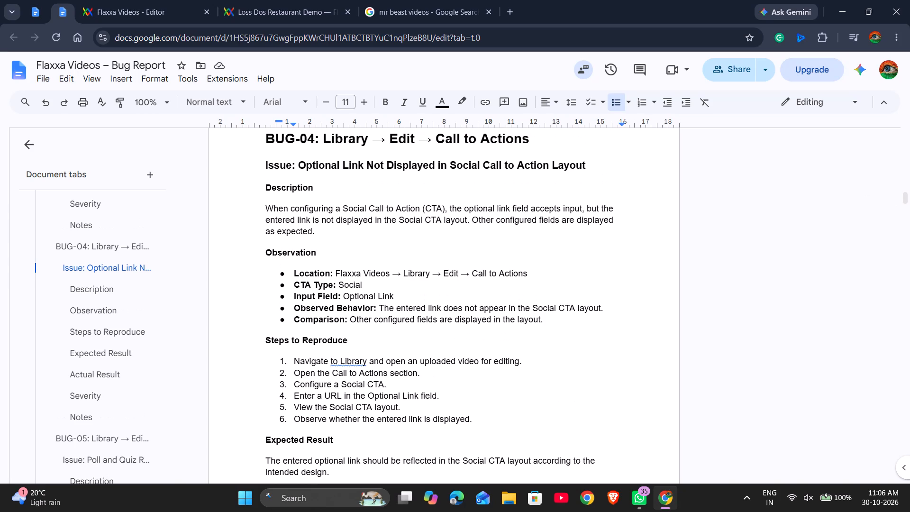
{"action": "scroll", "coordinate": [429, 322], "scroll_direction": "down", "scroll_amount": 4}
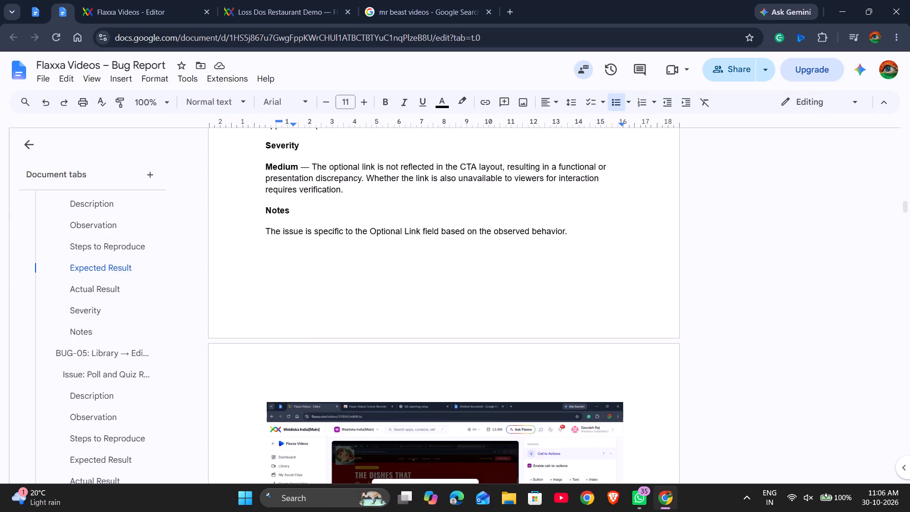
{"action": "scroll", "coordinate": [429, 322], "scroll_direction": "down", "scroll_amount": 4}
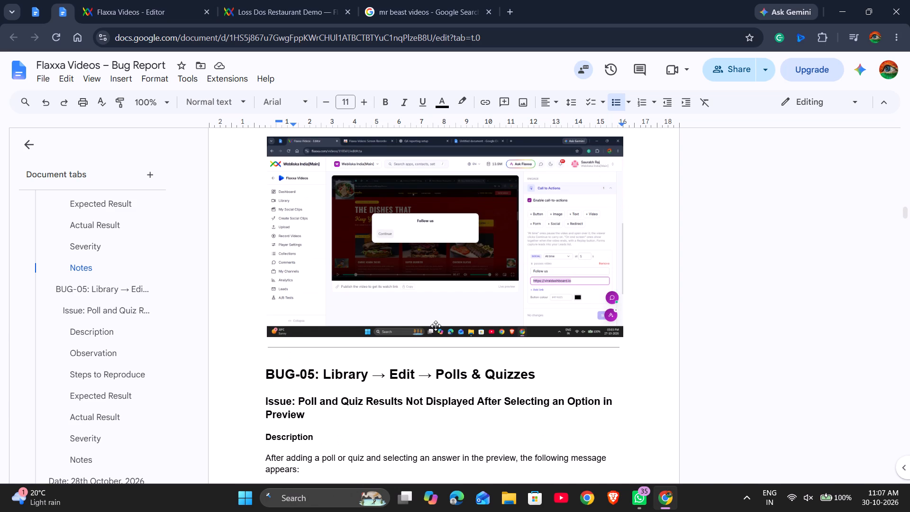
{"action": "scroll", "coordinate": [436, 326], "scroll_direction": "down", "scroll_amount": 2}
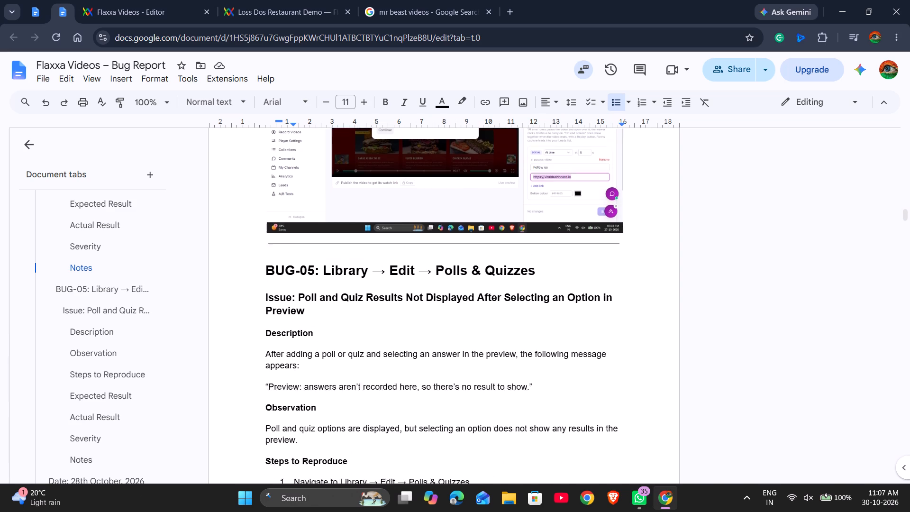
Review bug report entries BUG-05 to BUG-07 and compare with the call-to-action preview in the Flaxxa Videos editor.
{"action": "scroll", "coordinate": [436, 326], "scroll_direction": "down", "scroll_amount": 2}
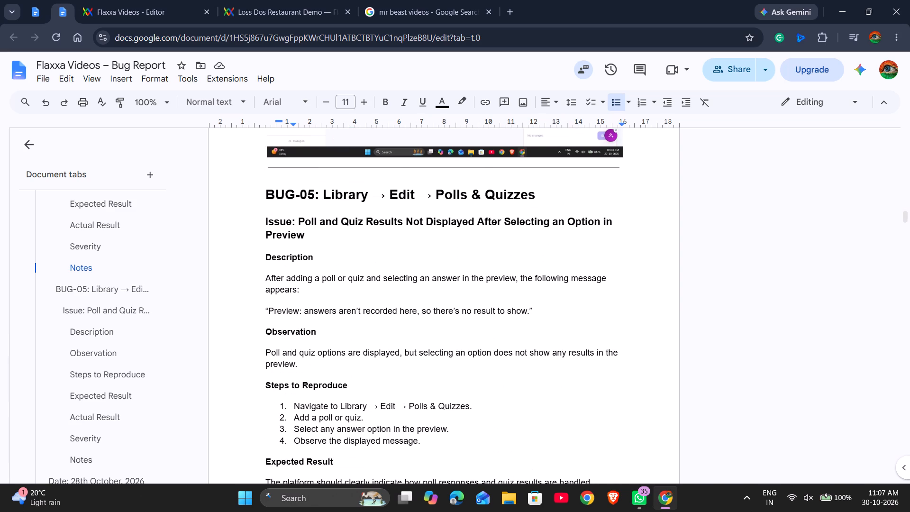
{"action": "scroll", "coordinate": [436, 326], "scroll_direction": "down", "scroll_amount": 7}
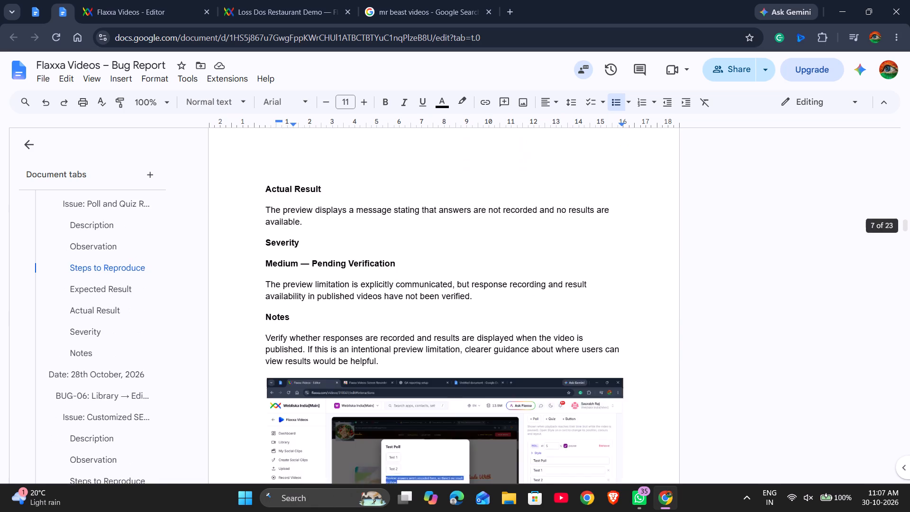
{"action": "scroll", "coordinate": [436, 326], "scroll_direction": "down", "scroll_amount": 7}
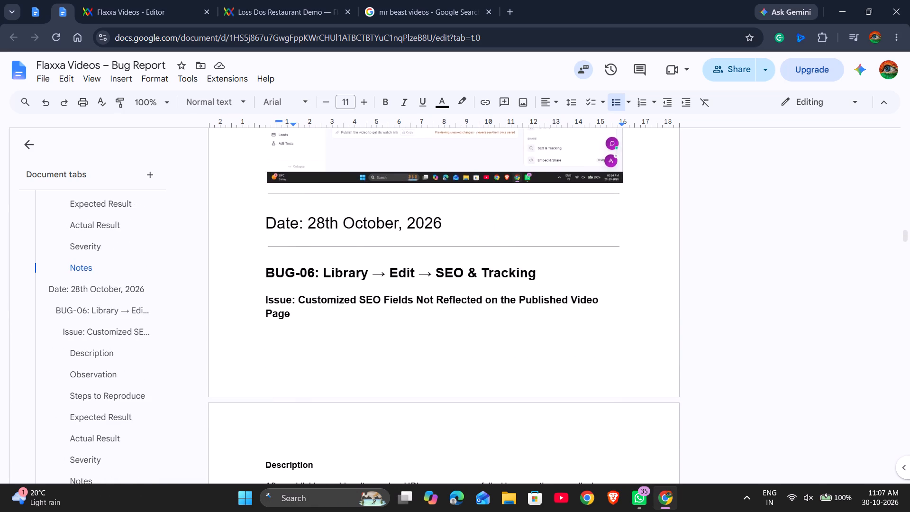
{"action": "scroll", "coordinate": [436, 326], "scroll_direction": "down", "scroll_amount": 1}
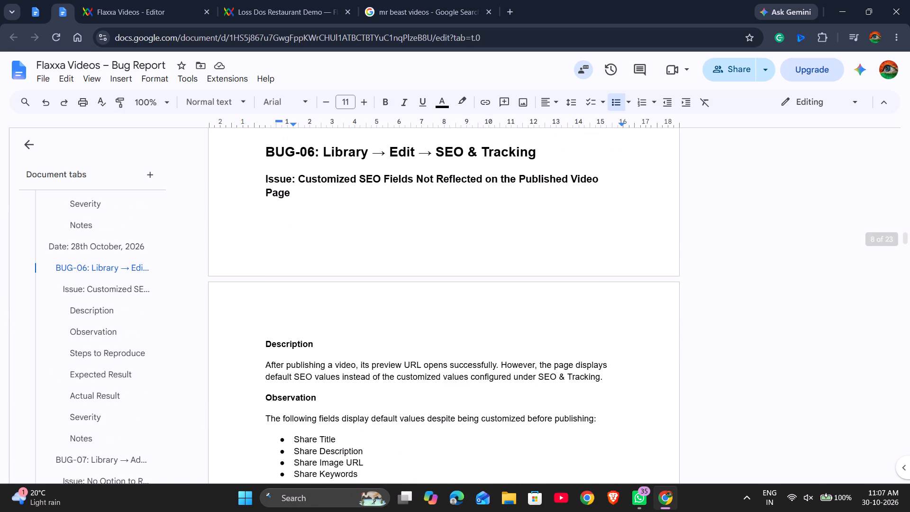
{"action": "scroll", "coordinate": [436, 326], "scroll_direction": "down", "scroll_amount": 7}
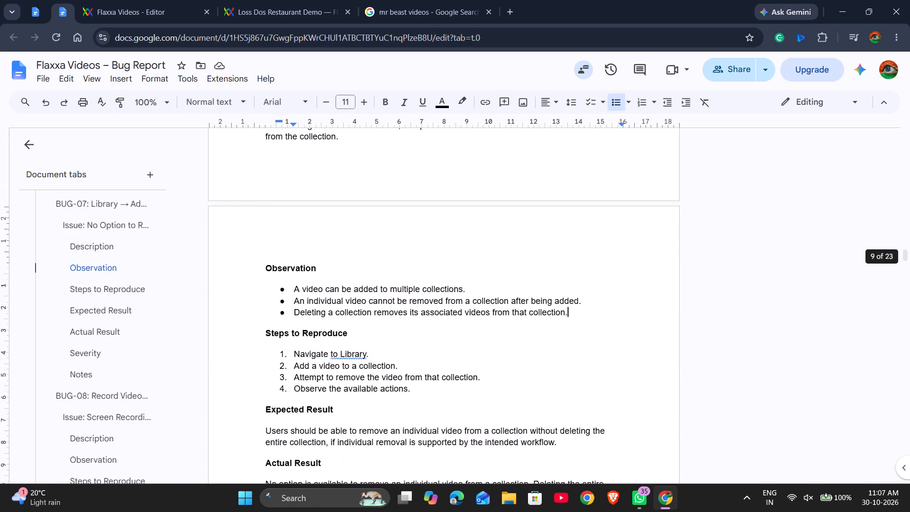
{"action": "scroll", "coordinate": [436, 326], "scroll_direction": "down", "scroll_amount": 3}
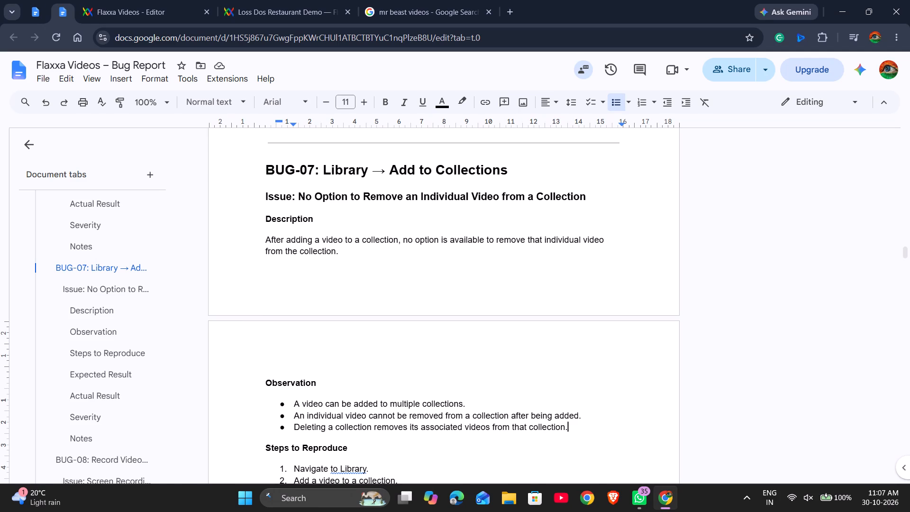
{"action": "left_click", "coordinate": [150, 0]}
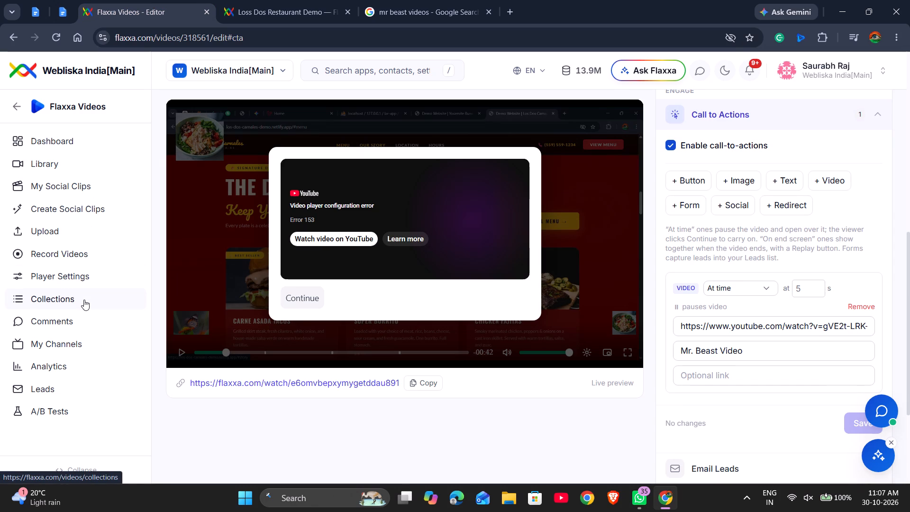
{"action": "left_click", "coordinate": [68, 9]}
Read through the bug report from the end of BUG-07 to BUG-12 and SUGGESTION-01 on My Channels.
{"action": "scroll", "coordinate": [318, 311], "scroll_direction": "down", "scroll_amount": 5}
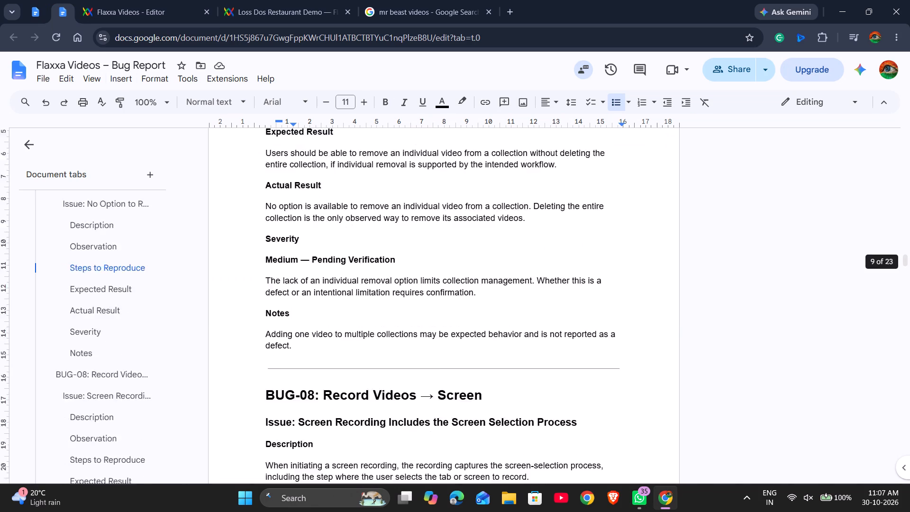
{"action": "scroll", "coordinate": [318, 311], "scroll_direction": "down", "scroll_amount": 6}
{"action": "scroll", "coordinate": [318, 311], "scroll_direction": "up", "scroll_amount": 2}
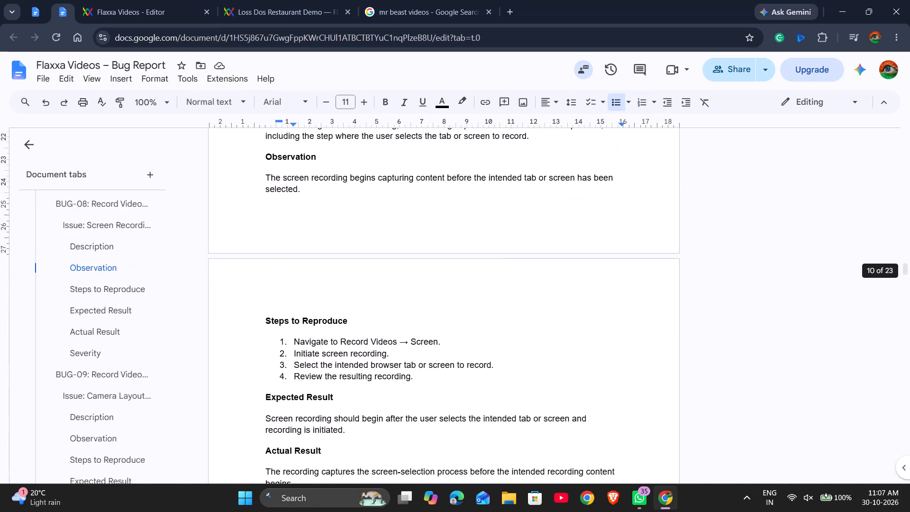
{"action": "scroll", "coordinate": [318, 311], "scroll_direction": "down", "scroll_amount": 16}
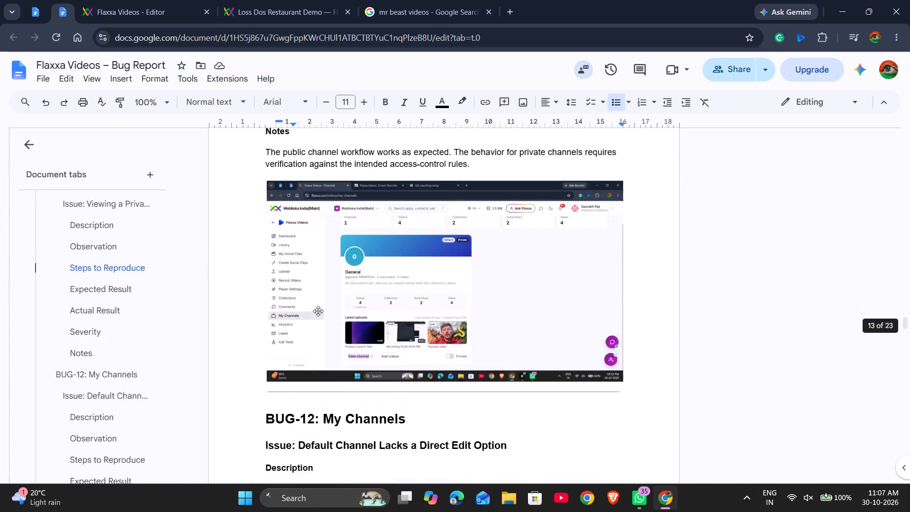
{"action": "scroll", "coordinate": [318, 311], "scroll_direction": "down", "scroll_amount": 9}
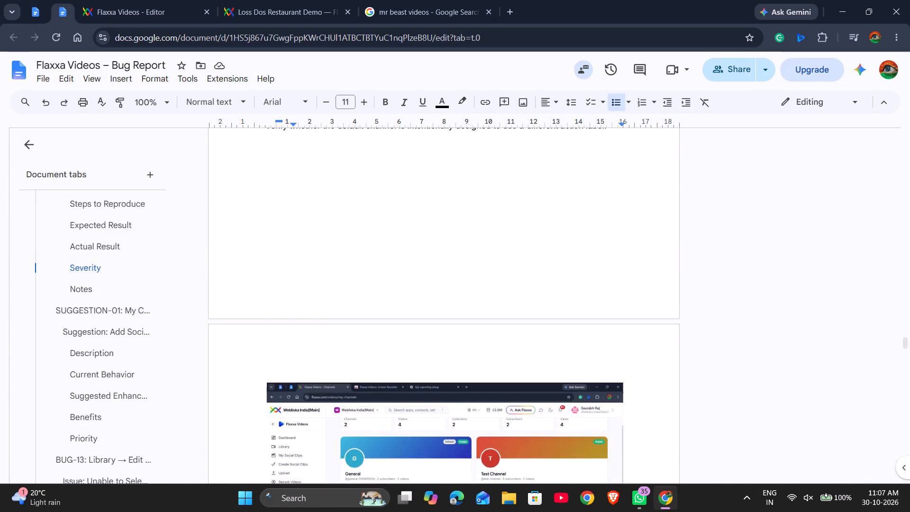
{"action": "scroll", "coordinate": [318, 311], "scroll_direction": "down", "scroll_amount": 3}
{"action": "scroll", "coordinate": [318, 311], "scroll_direction": "up", "scroll_amount": 2}
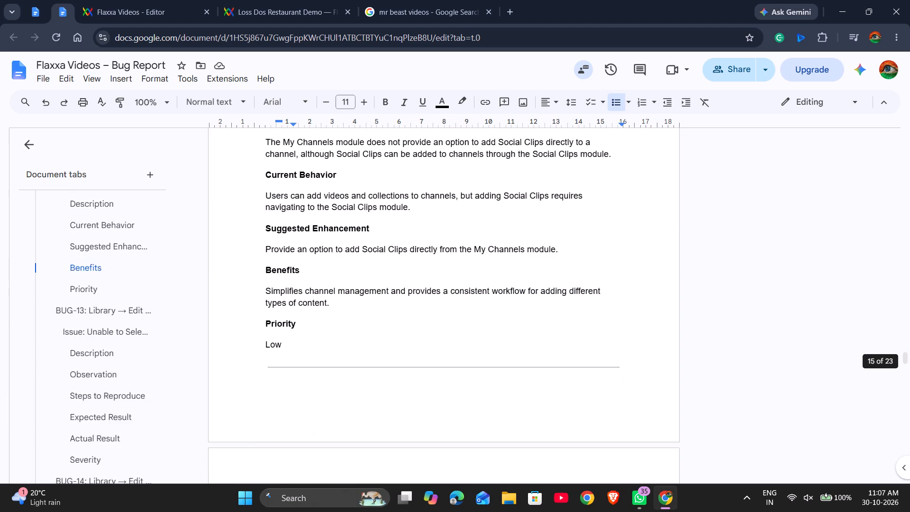
{"action": "scroll", "coordinate": [318, 311], "scroll_direction": "up", "scroll_amount": 3}
Read through bug report entries BUG-13 to BUG-18, covering subtitles, overlays, icon and logo uploads, Up Next and the custom Settings icon.
{"action": "scroll", "coordinate": [318, 311], "scroll_direction": "down", "scroll_amount": 9}
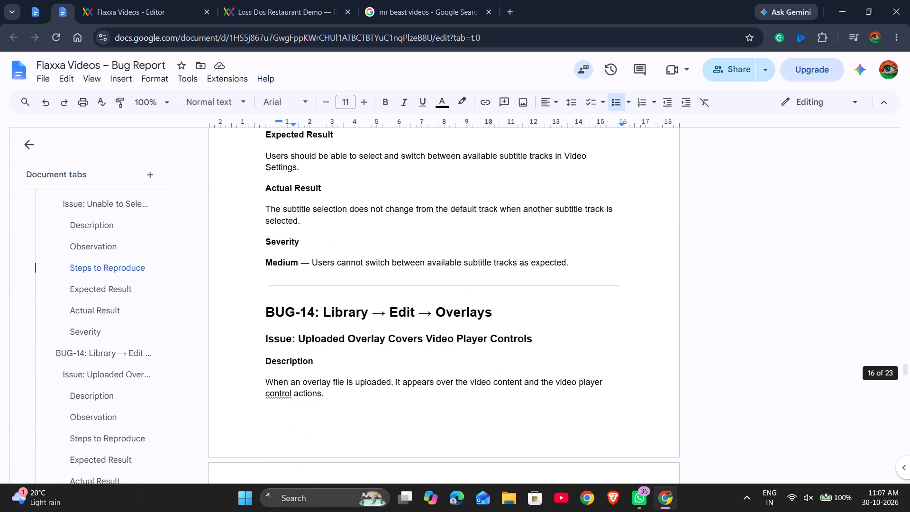
{"action": "scroll", "coordinate": [318, 311], "scroll_direction": "down", "scroll_amount": 8}
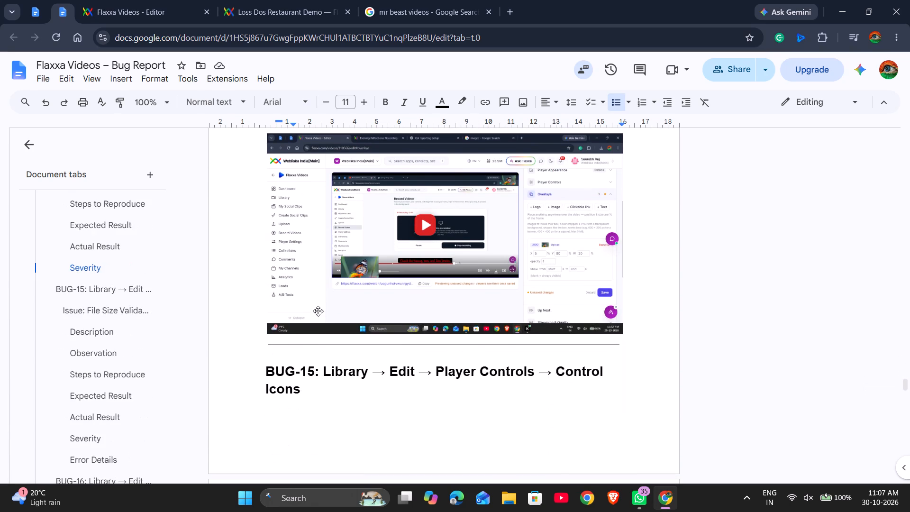
{"action": "scroll", "coordinate": [318, 311], "scroll_direction": "down", "scroll_amount": 5}
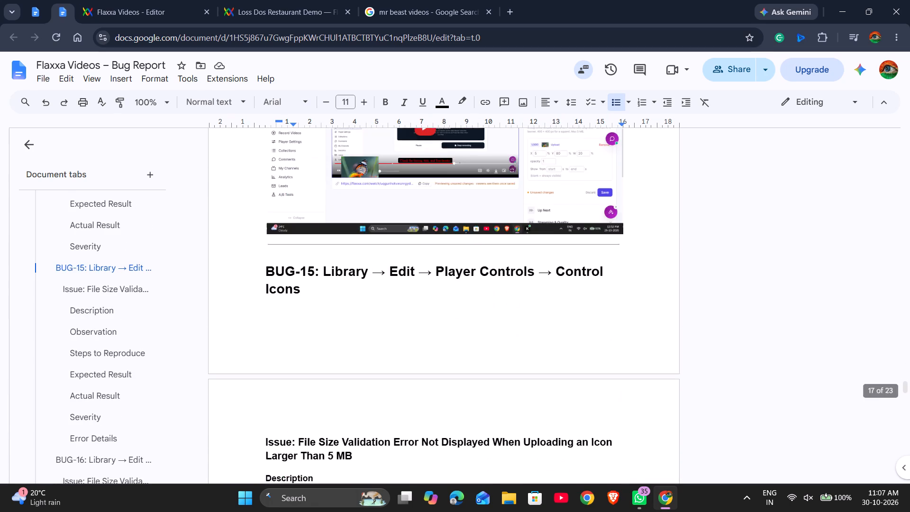
{"action": "scroll", "coordinate": [318, 311], "scroll_direction": "down", "scroll_amount": 7}
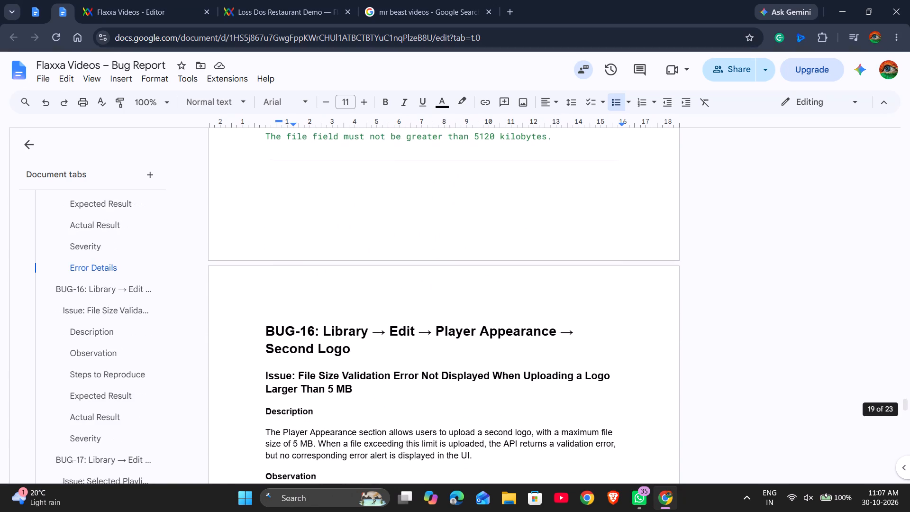
{"action": "scroll", "coordinate": [318, 311], "scroll_direction": "down", "scroll_amount": 10}
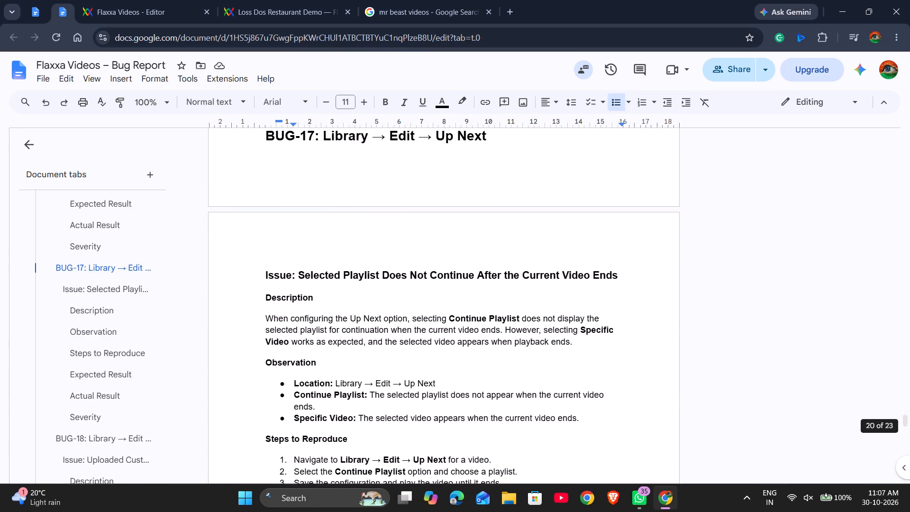
{"action": "scroll", "coordinate": [318, 311], "scroll_direction": "down", "scroll_amount": 5}
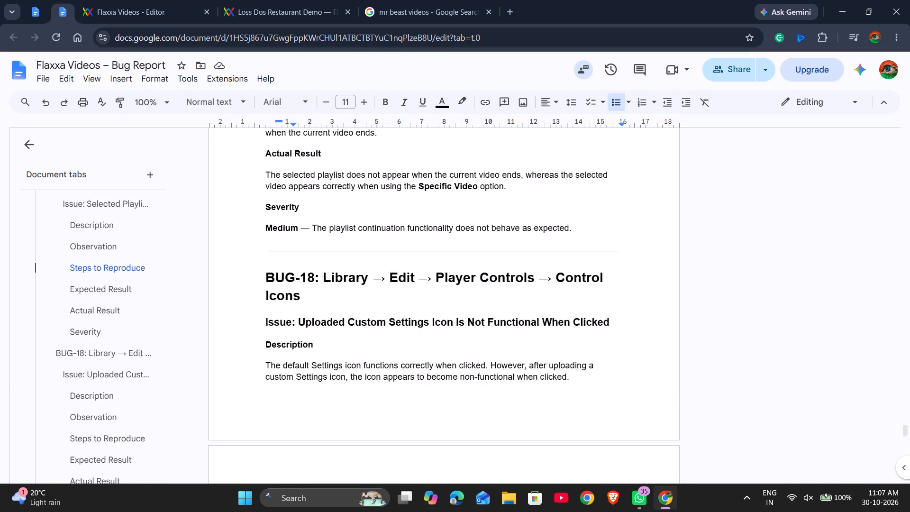
{"action": "scroll", "coordinate": [318, 311], "scroll_direction": "down", "scroll_amount": 2}
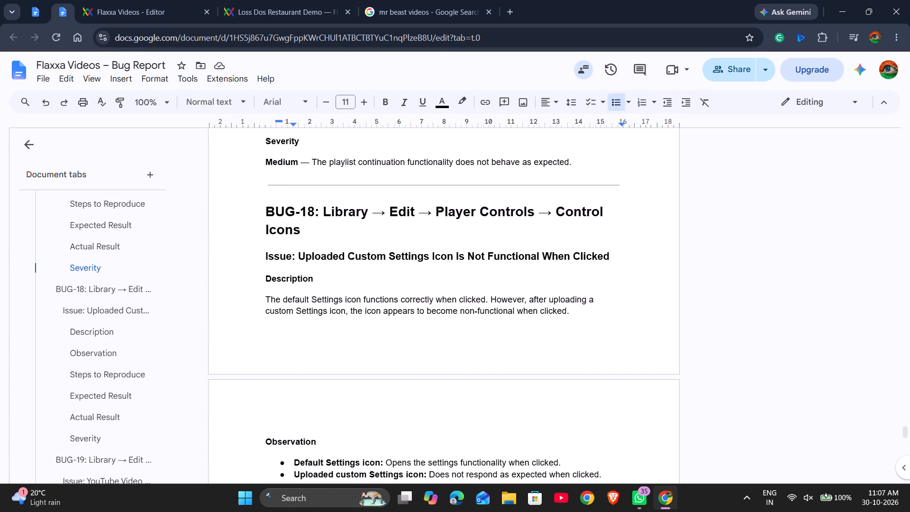
Examine the BUG-19 entry on the YouTube Video call-to-action, from its description to its notes.
{"action": "scroll", "coordinate": [318, 311], "scroll_direction": "down", "scroll_amount": 7}
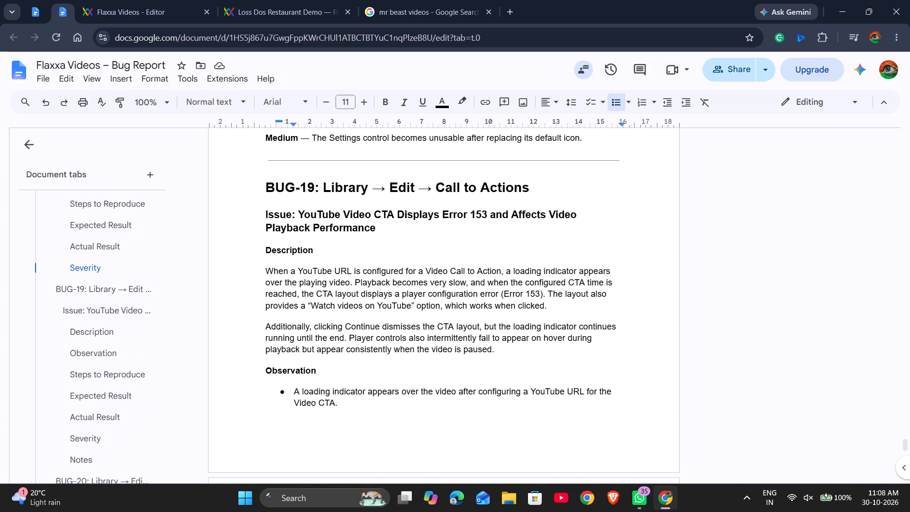
{"action": "scroll", "coordinate": [318, 311], "scroll_direction": "down", "scroll_amount": 4}
{"action": "scroll", "coordinate": [318, 311], "scroll_direction": "up", "scroll_amount": 2}
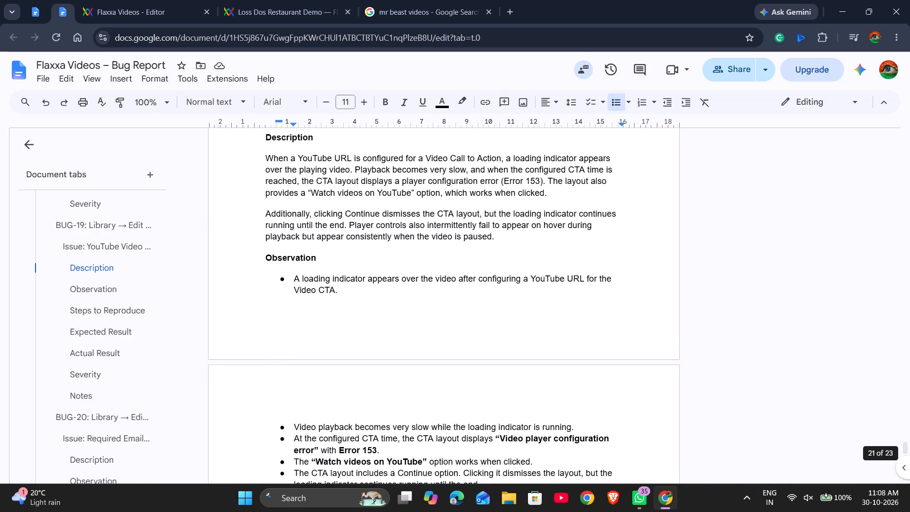
{"action": "scroll", "coordinate": [318, 311], "scroll_direction": "up", "scroll_amount": 2}
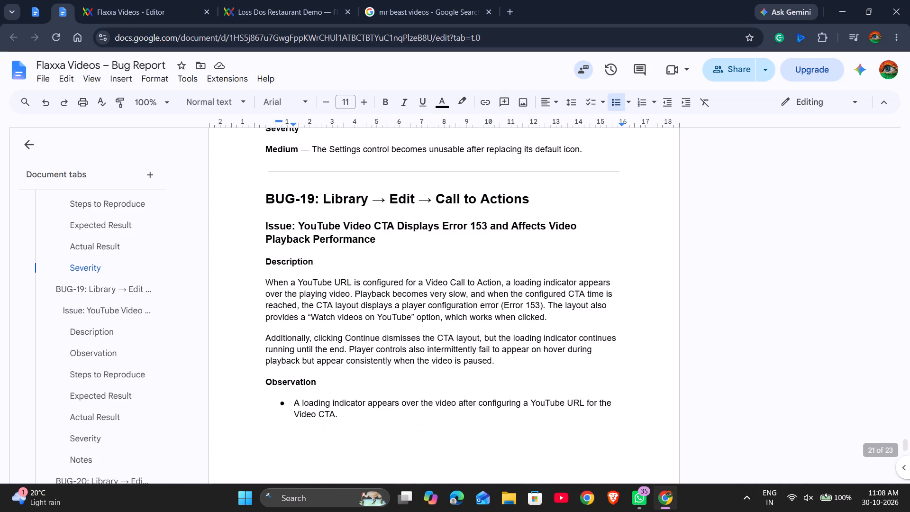
{"action": "scroll", "coordinate": [318, 311], "scroll_direction": "down", "scroll_amount": 10}
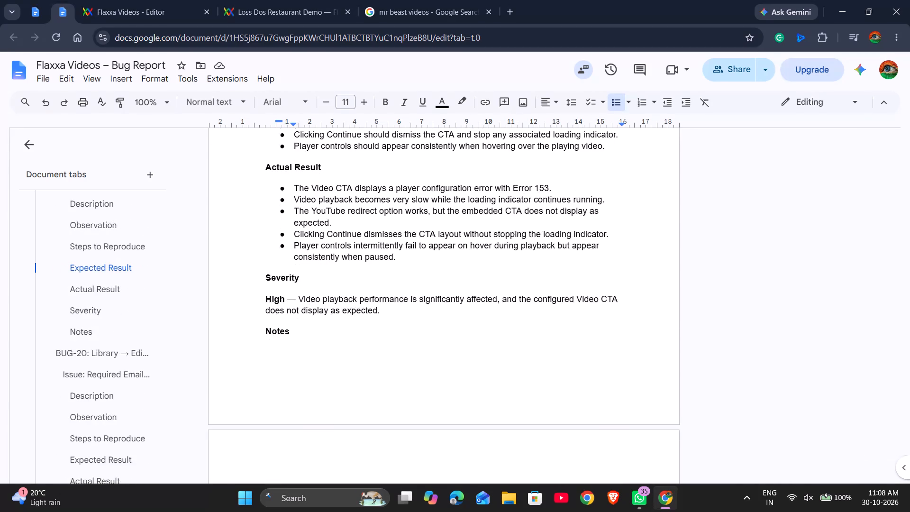
{"action": "scroll", "coordinate": [318, 311], "scroll_direction": "down", "scroll_amount": 4}
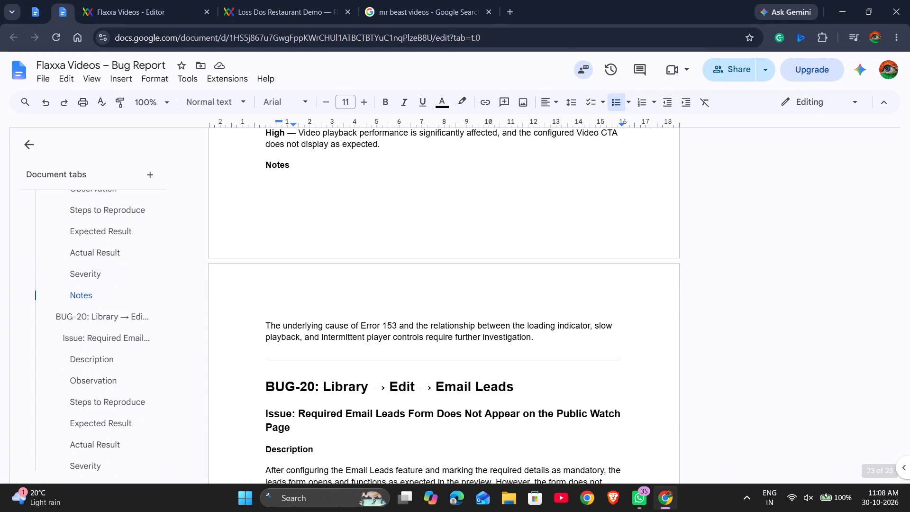
Capture a screenshot of the Video call-to-action preview in the Flaxxa Videos editor and insert it below the BUG-19 notes in the bug report.
{"action": "left_click", "coordinate": [160, 0]}
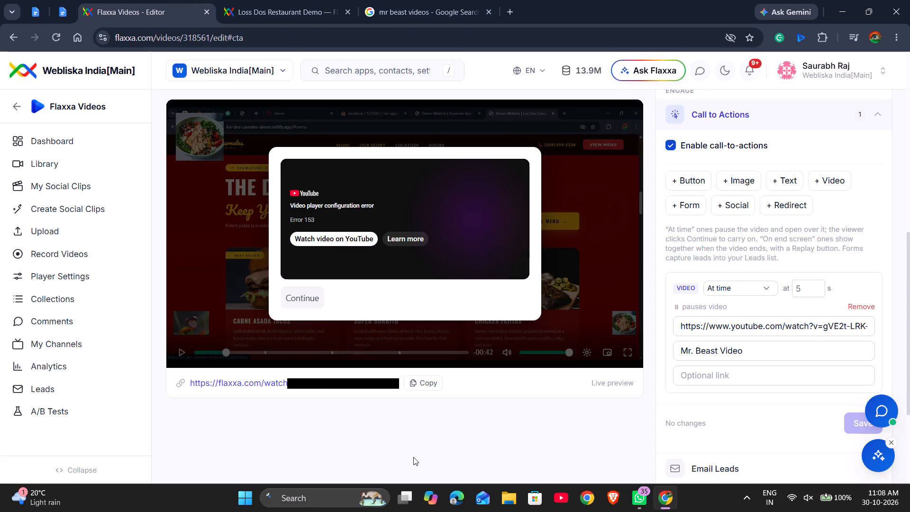
{"action": "key", "text": "alt+Print"}
{"action": "key", "text": "super+Print"}
{"action": "left_click", "coordinate": [70, 12]}
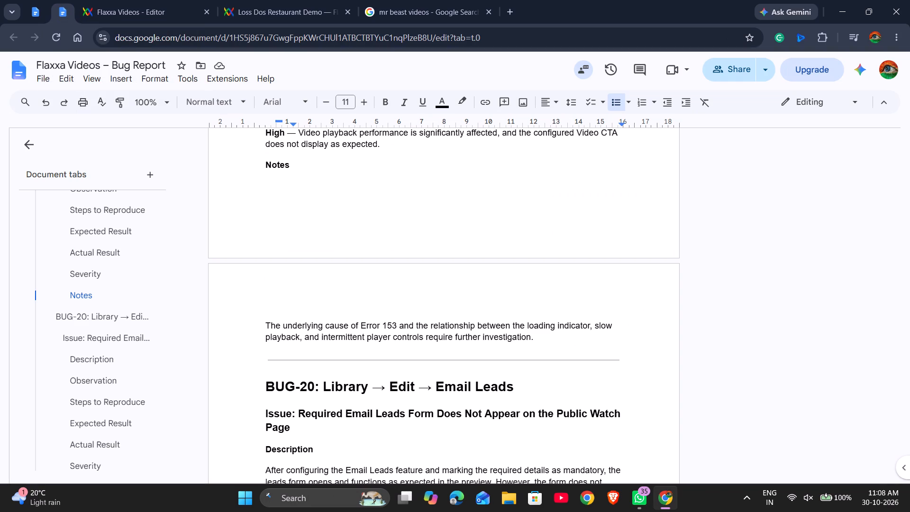
{"action": "left_click", "coordinate": [538, 340]}
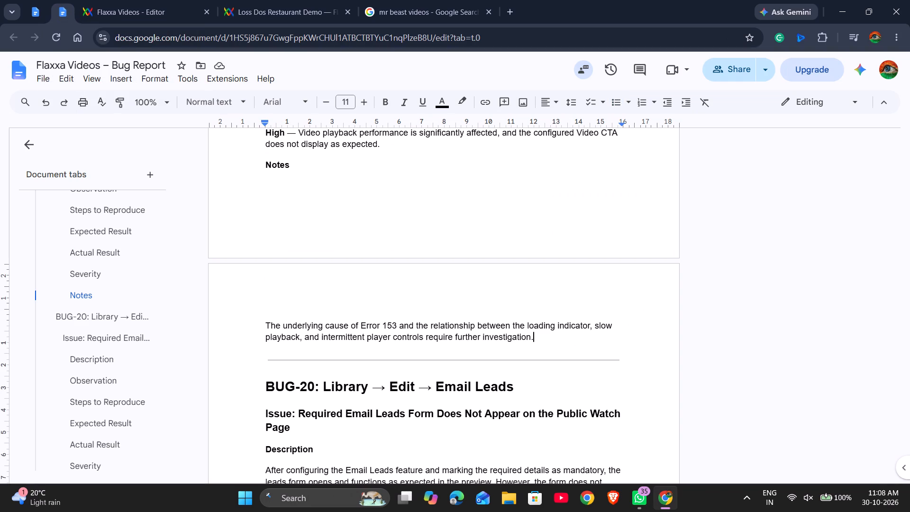
{"action": "key", "text": "Return"}
{"action": "key", "text": "ctrl+v"}
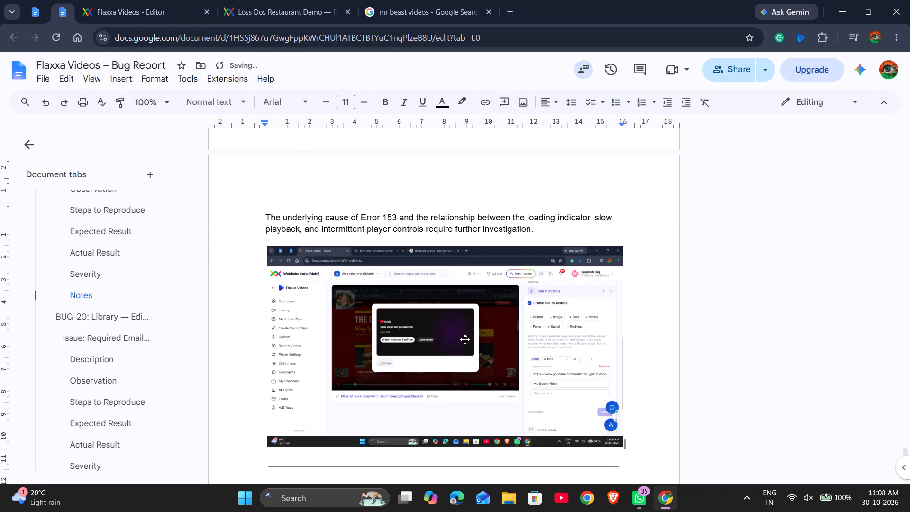
Cut the divider line above the BUG-20 heading, remove the leftover empty line, and paste the divider back after the BUG-19 screenshot.
{"action": "scroll", "coordinate": [413, 428], "scroll_direction": "down", "scroll_amount": 1}
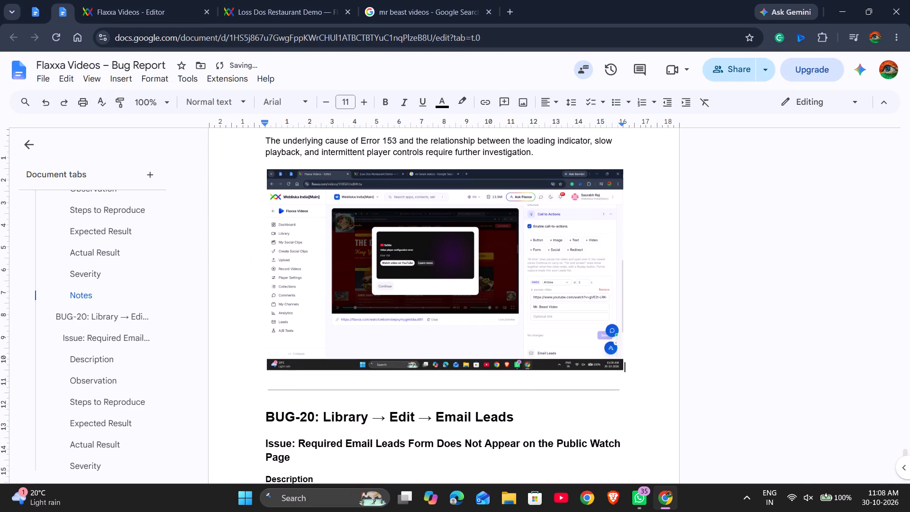
{"action": "double_click", "coordinate": [378, 389]}
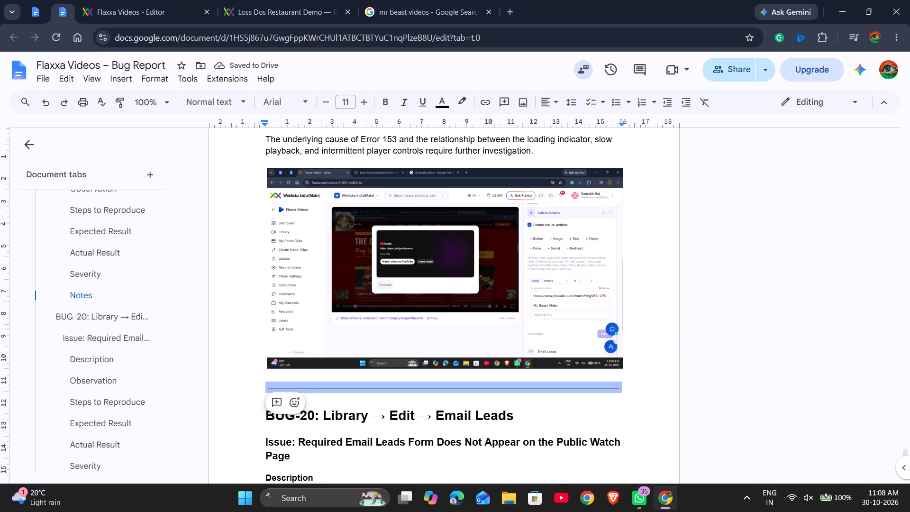
{"action": "key", "text": "ctrl+c"}
{"action": "key", "text": "ctrl+x"}
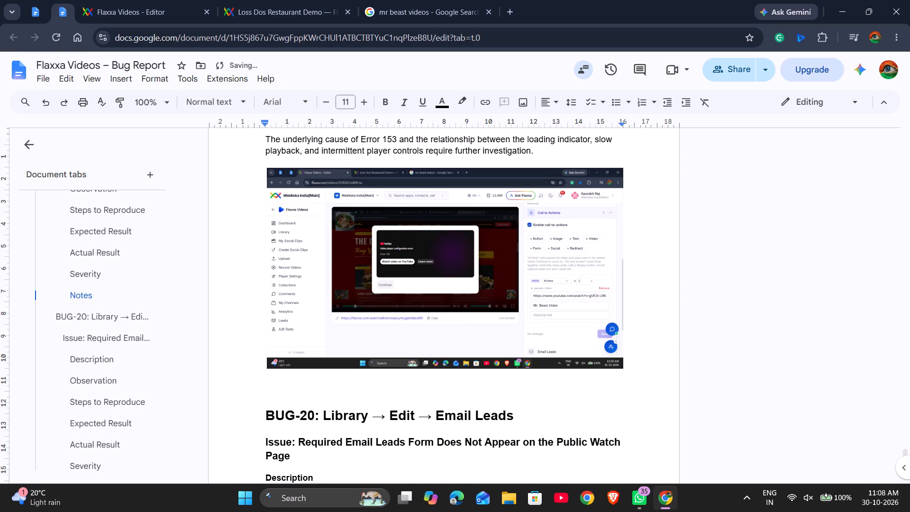
{"action": "key", "text": "BackSpace"}
{"action": "key", "text": "ctrl+v"}
{"action": "scroll", "coordinate": [378, 389], "scroll_direction": "up", "scroll_amount": 1}
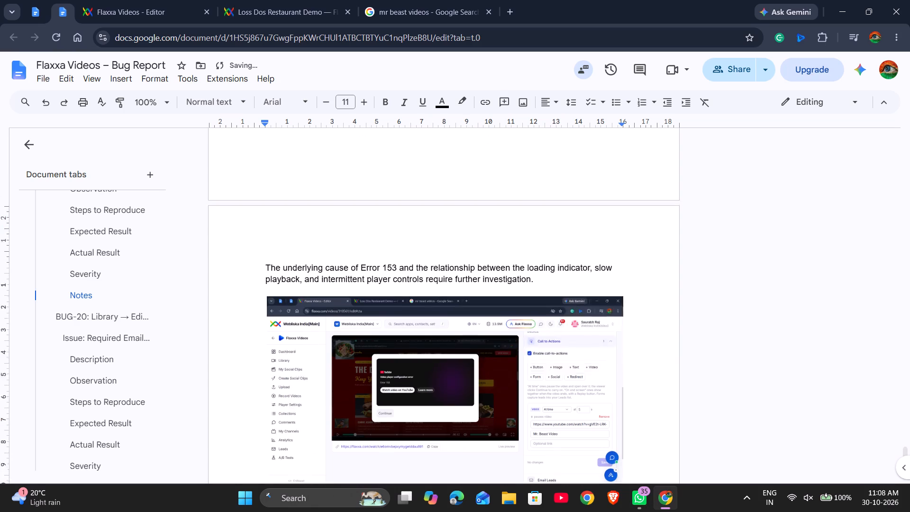
In the BUG-19 Description, delete the loading-indicator and slow-playback wording from the first paragraph, and remove the whole "Additionally" paragraph.
{"action": "scroll", "coordinate": [378, 389], "scroll_direction": "up", "scroll_amount": 7}
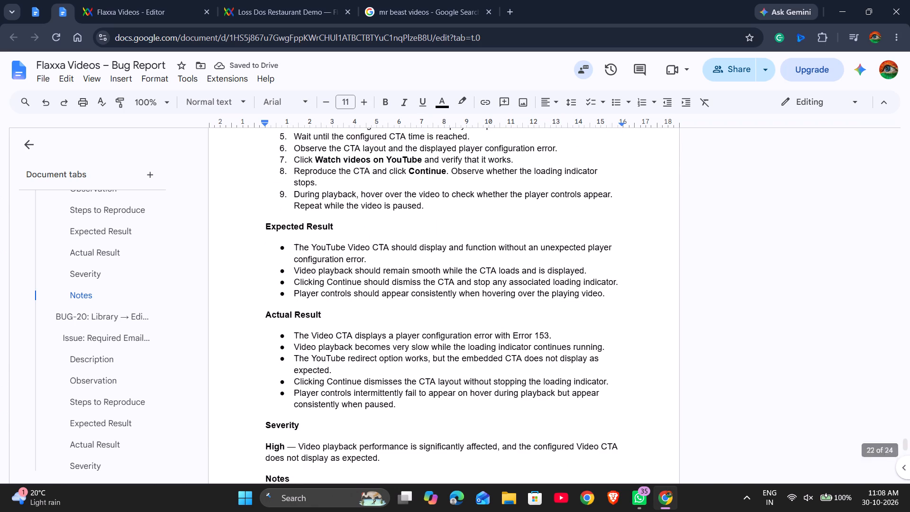
{"action": "scroll", "coordinate": [378, 389], "scroll_direction": "up", "scroll_amount": 5}
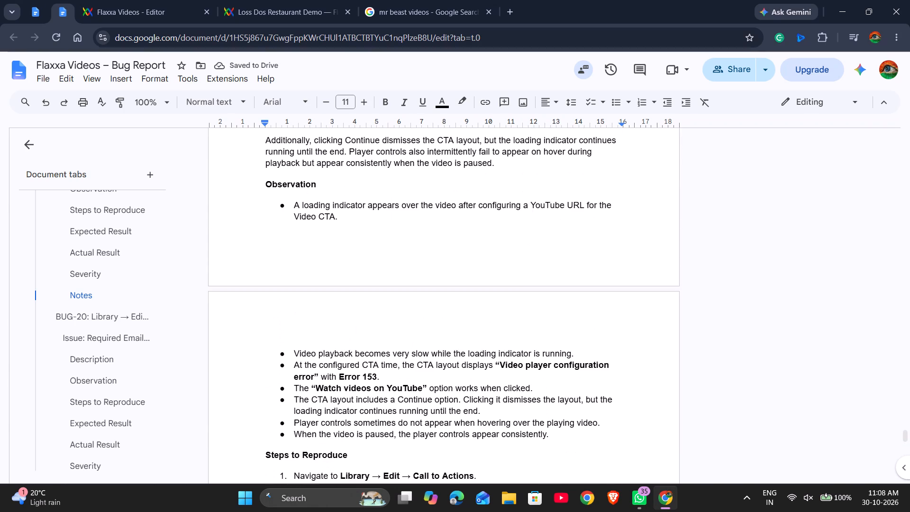
{"action": "scroll", "coordinate": [378, 389], "scroll_direction": "up", "scroll_amount": 2}
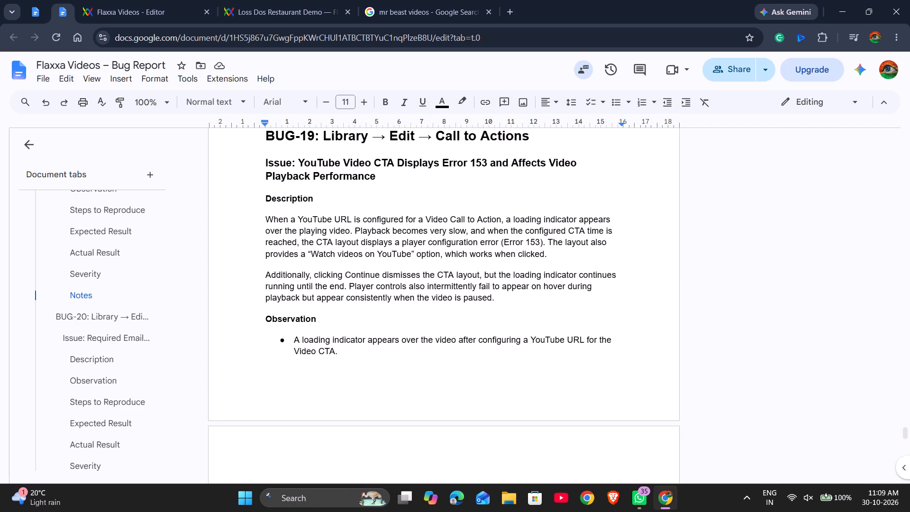
{"action": "left_click_drag", "start_coordinate": [501, 218], "coordinate": [473, 228]}
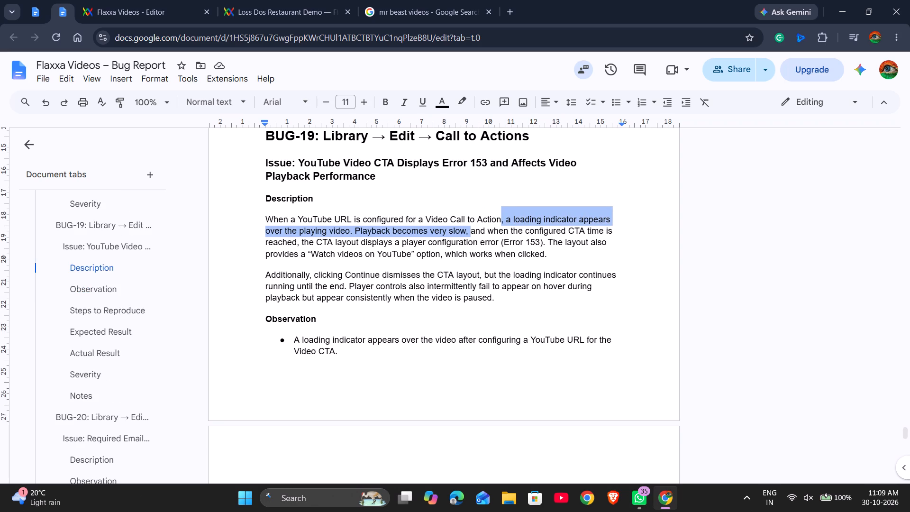
{"action": "left_click_drag", "start_coordinate": [473, 228], "coordinate": [465, 229]}
{"action": "key", "text": "BackSpace"}
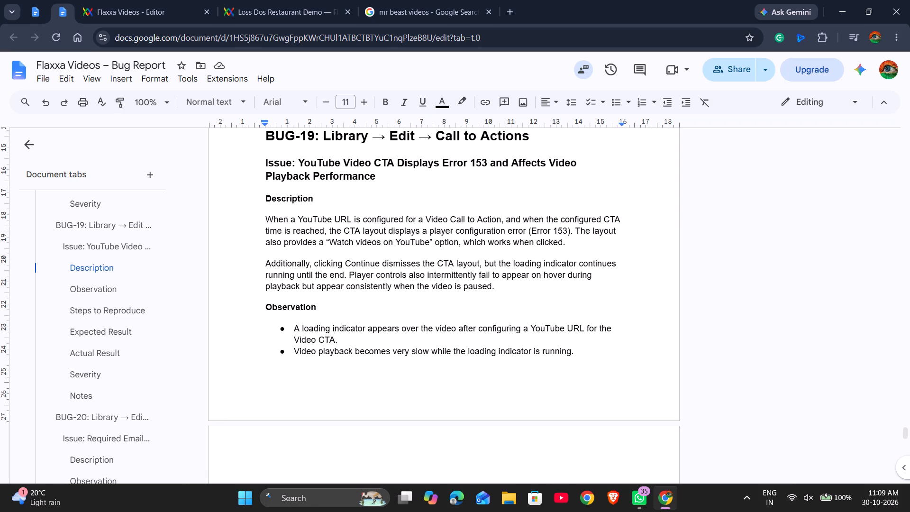
{"action": "left_click_drag", "start_coordinate": [266, 264], "coordinate": [518, 279]}
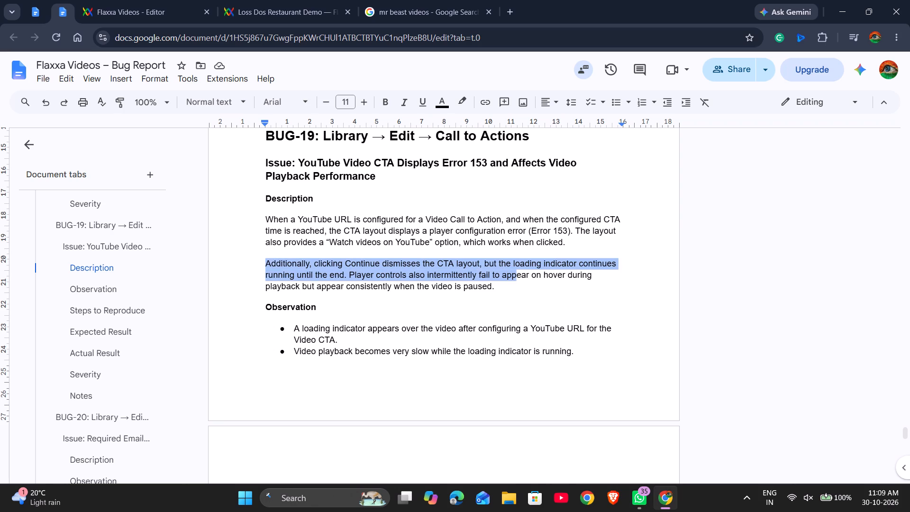
{"action": "left_click_drag", "start_coordinate": [518, 279], "coordinate": [509, 285]}
{"action": "key", "text": "BackSpace"}
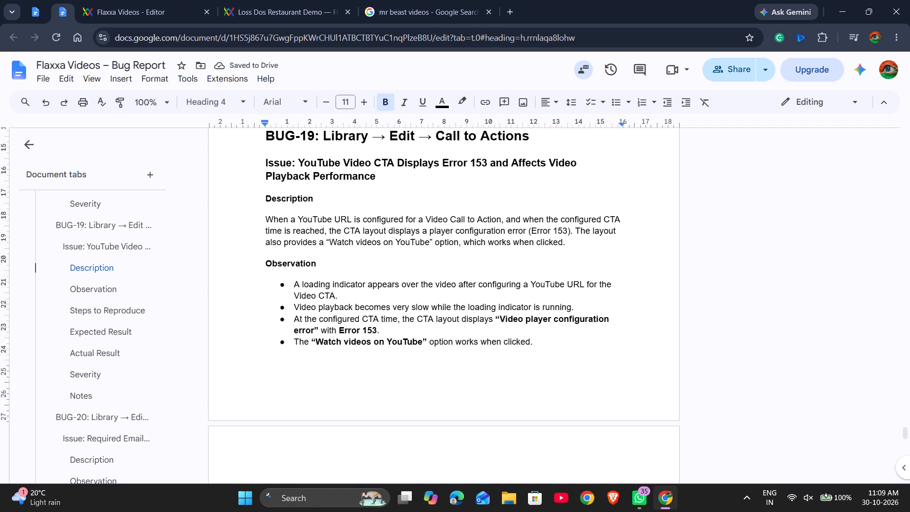
Shorten the BUG-19 issue heading to "Issue: YouTube Video CTA Displays Error 153".
{"action": "left_click", "coordinate": [489, 162]}
{"action": "left_click_drag", "start_coordinate": [489, 162], "coordinate": [375, 175]}
{"action": "key", "text": "BackSpace"}
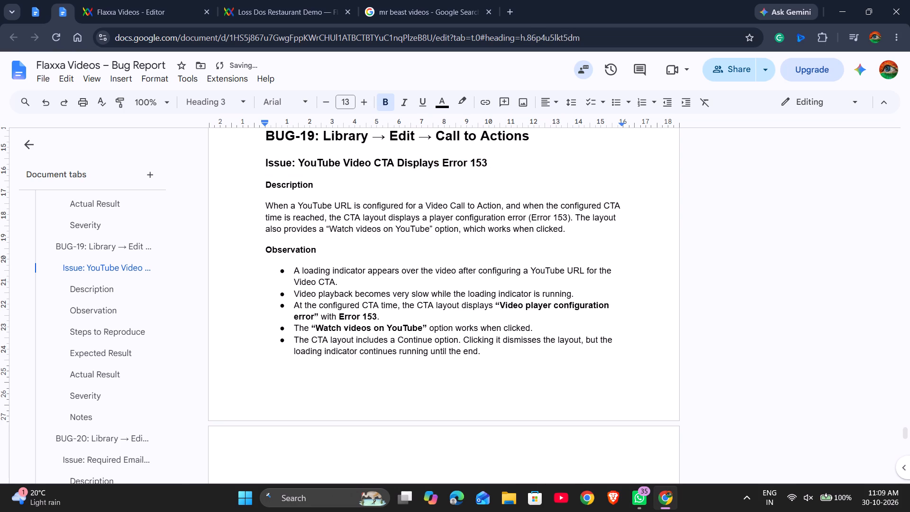
{"action": "key", "text": "BackSpace"}
Trim the first BUG-19 Observation bullet to "After configuring a YouTube URL for the Video CTA.".
{"action": "scroll", "coordinate": [431, 302], "scroll_direction": "down", "scroll_amount": 1}
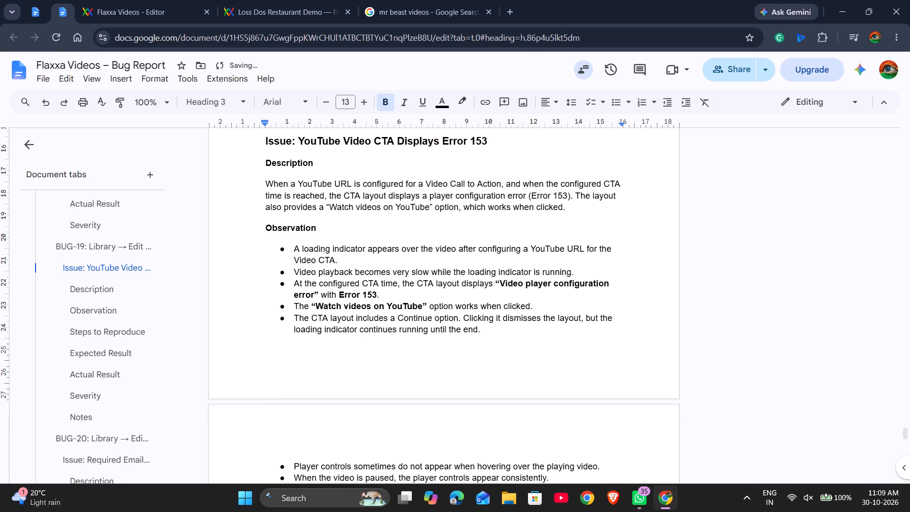
{"action": "scroll", "coordinate": [431, 302], "scroll_direction": "down", "scroll_amount": 1}
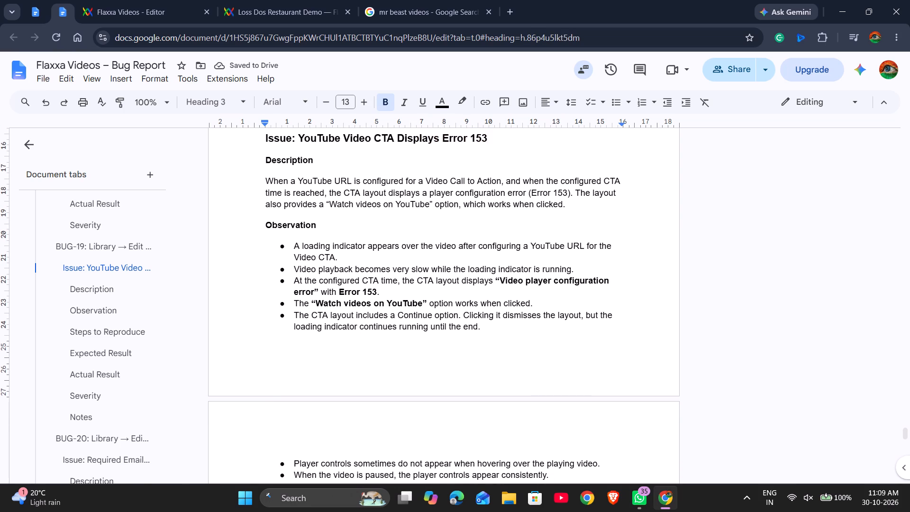
{"action": "left_click", "coordinate": [295, 247]}
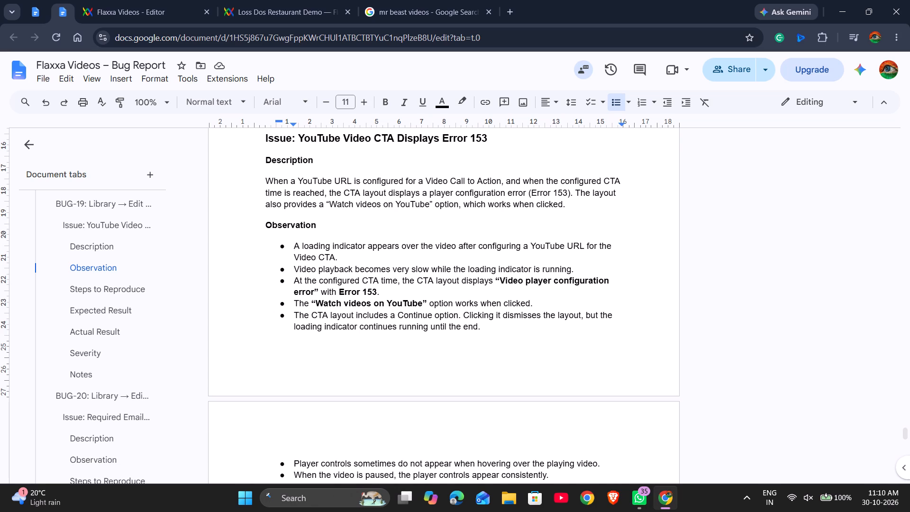
{"action": "left_click_drag", "start_coordinate": [295, 247], "coordinate": [455, 249]}
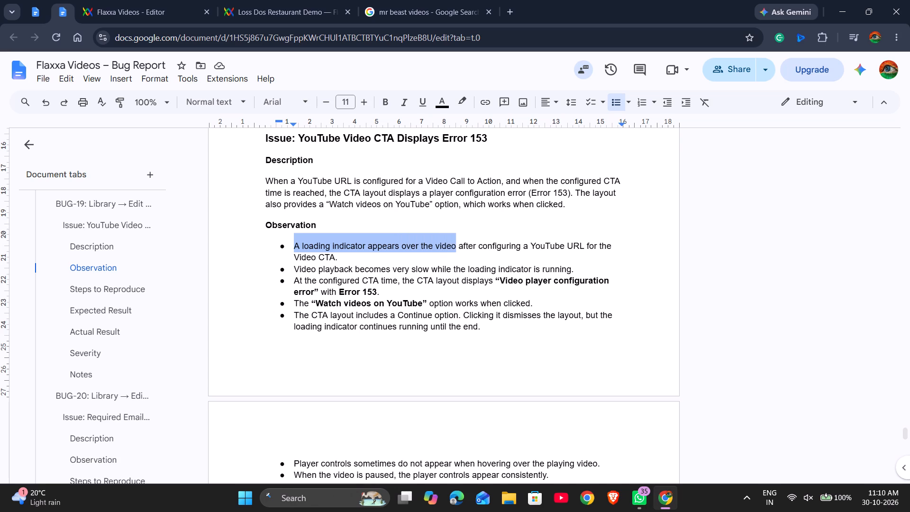
{"action": "left_click_drag", "start_coordinate": [455, 249], "coordinate": [458, 245]}
{"action": "key", "text": "BackSpace"}
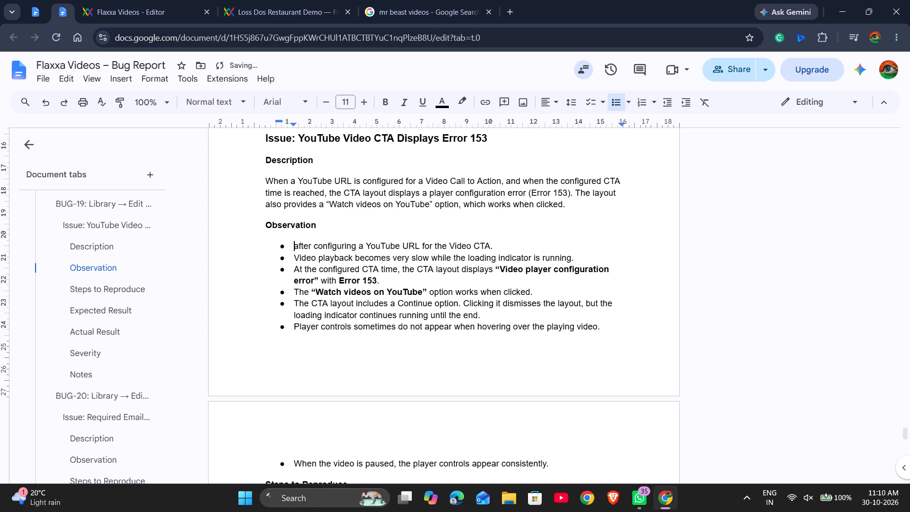
{"action": "key", "text": "Right"}
{"action": "key", "text": "BackSpace"}
{"action": "key", "text": "shift+a"}
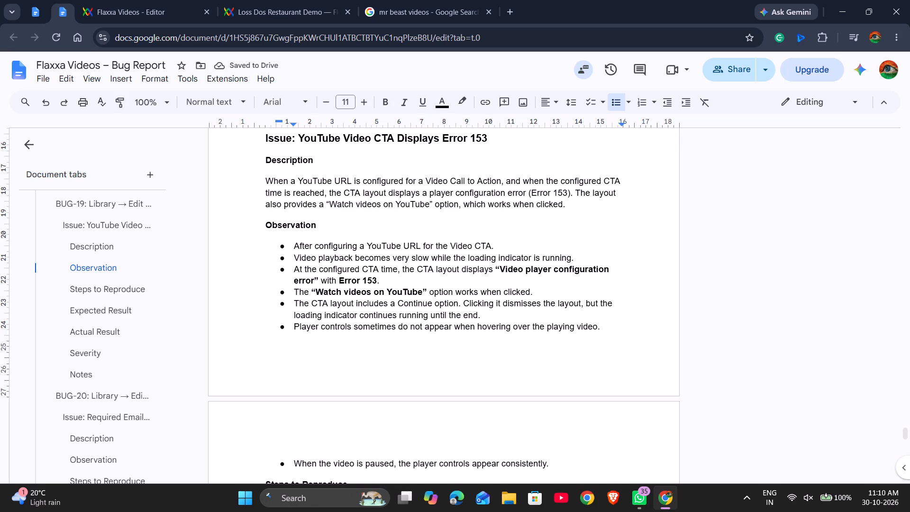
Delete the slow video playback bullet under Observation and merge the "At the configured CTA time" bullet into the first one, separated by a space.
{"action": "left_click", "coordinate": [292, 267]}
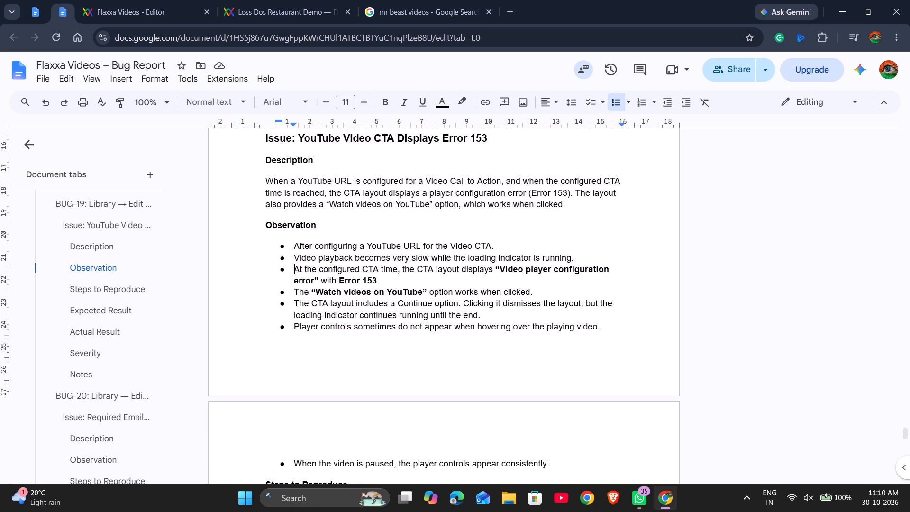
{"action": "left_click", "coordinate": [294, 256]}
{"action": "triple_click", "coordinate": [295, 255]}
{"action": "key", "text": "BackSpace"}
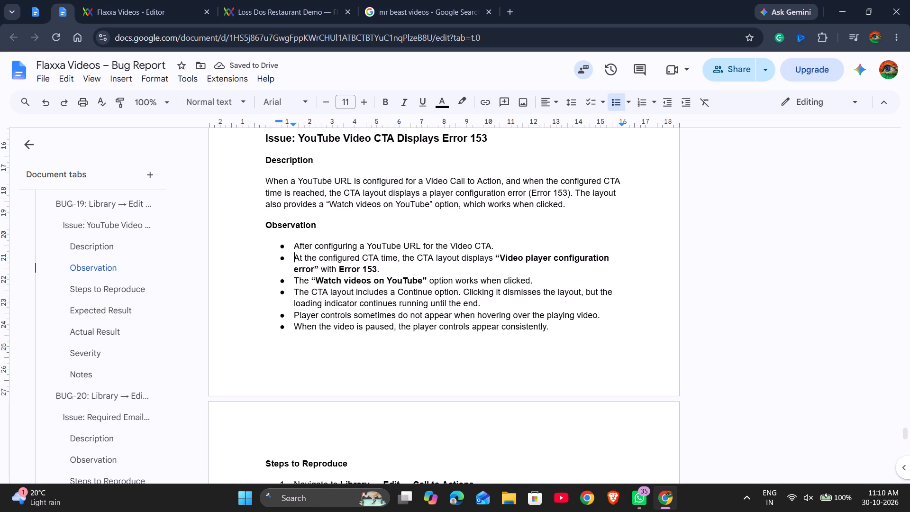
{"action": "key", "text": "BackSpace"}
{"action": "key", "text": "BackSpace"}
{"action": "key", "text": "BackSpace"}
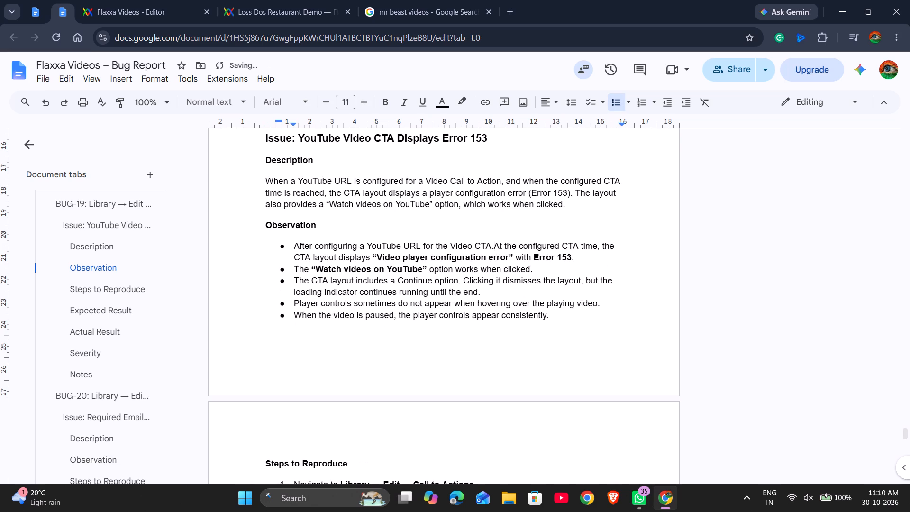
{"action": "key", "text": "space"}
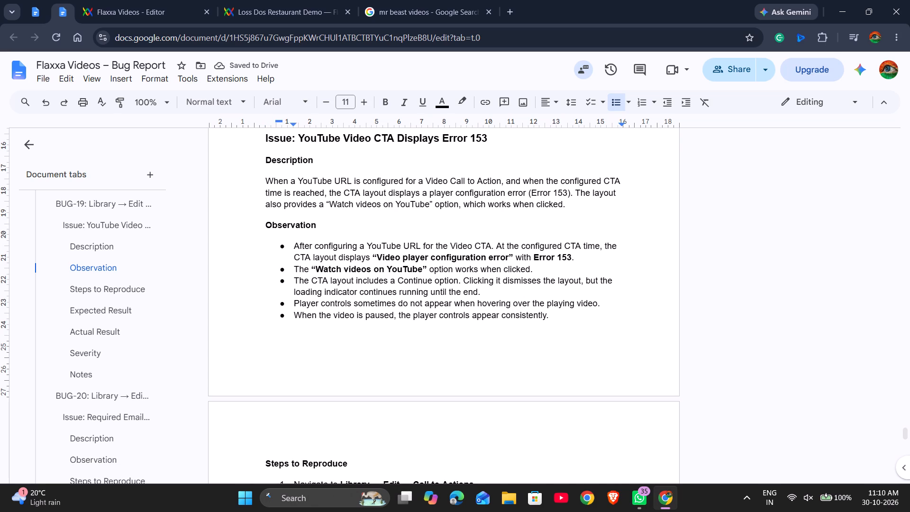
Move "At the configured CTA time" within the first Observation bullet to follow "Error 153", replacing the periods before the joined parts with commas.
{"action": "left_click_drag", "start_coordinate": [498, 245], "coordinate": [590, 243]}
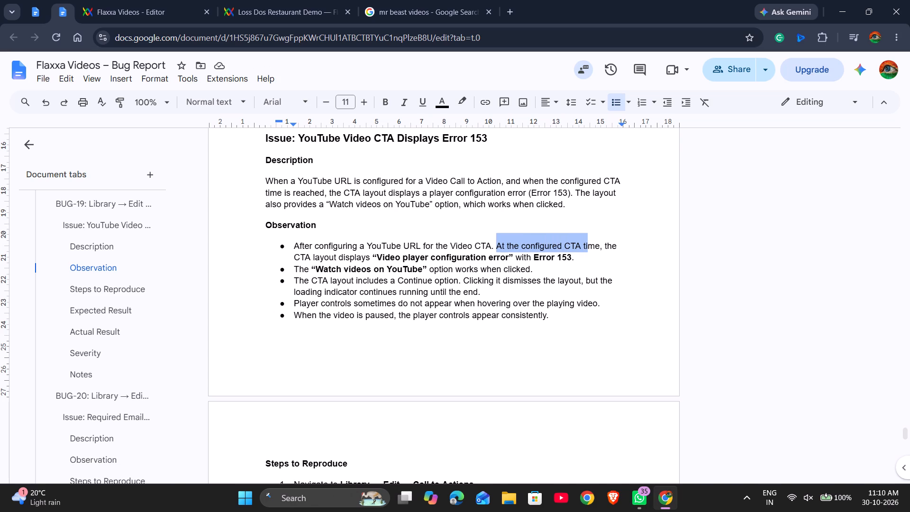
{"action": "left_click_drag", "start_coordinate": [590, 243], "coordinate": [603, 243]}
{"action": "left_click_drag", "start_coordinate": [603, 243], "coordinate": [600, 244]}
{"action": "key", "text": "ctrl+x"}
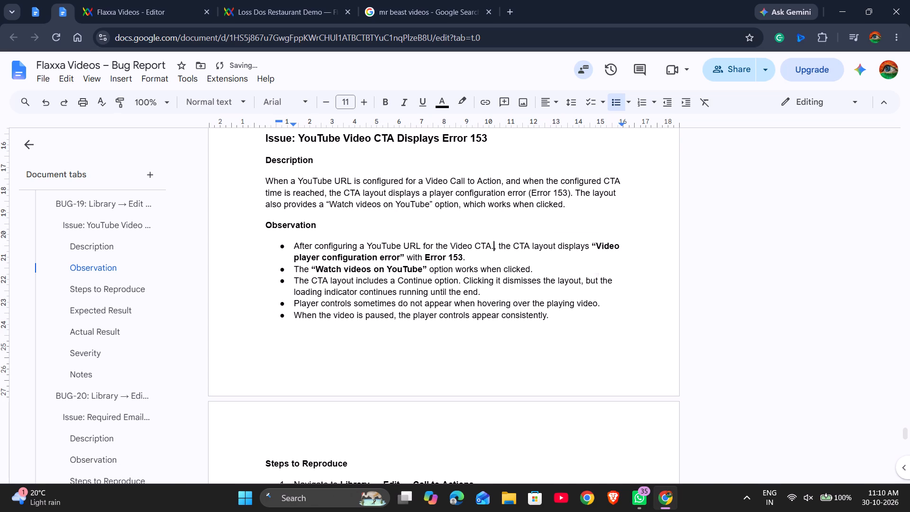
{"action": "key", "text": "BackSpace"}
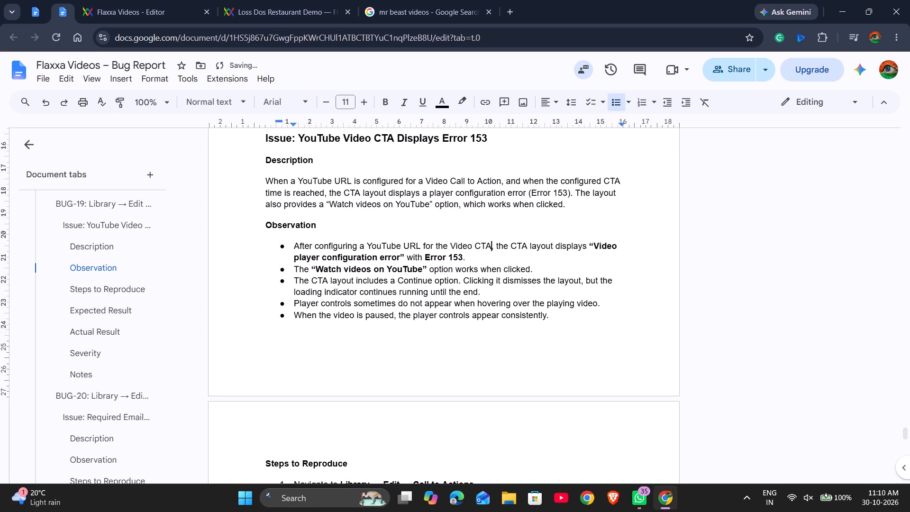
{"action": "left_click", "coordinate": [501, 250]}
{"action": "left_click", "coordinate": [486, 254]}
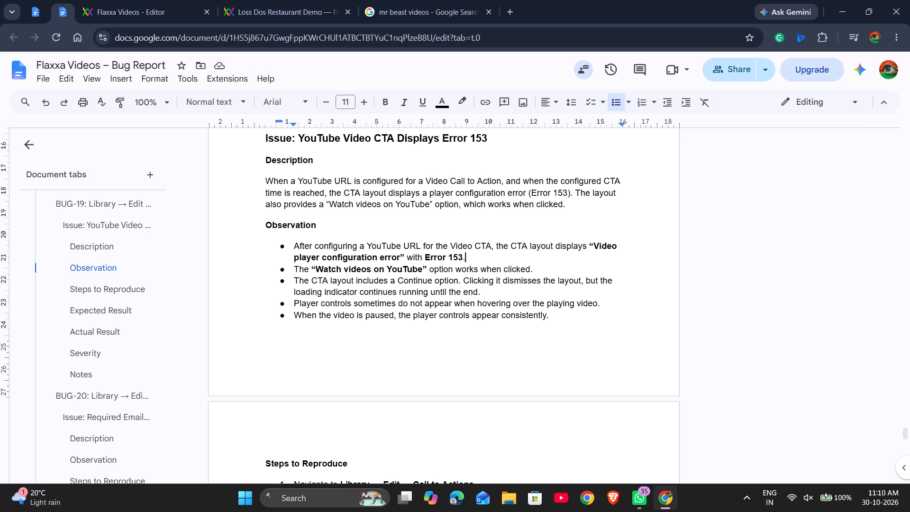
{"action": "key", "text": "BackSpace"}
{"action": "type", "text": ","}
{"action": "key", "text": "space"}
{"action": "key", "text": "ctrl+v"}
Change "At" to lowercase "at" in the moved phrase and end the first Observation bullet with a period.
{"action": "key", "text": "Left"}
{"action": "key", "text": "Left"}
{"action": "key", "text": "Left"}
{"action": "key", "text": "Left"}
{"action": "key", "text": "Left"}
{"action": "key", "text": "Left"}
{"action": "key", "text": "Left"}
{"action": "key", "text": "Left"}
{"action": "key", "text": "Left"}
{"action": "key", "text": "Left"}
{"action": "key", "text": "Left"}
{"action": "key", "text": "Left"}
{"action": "key", "text": "Left"}
{"action": "key", "text": "Left"}
{"action": "key", "text": "Left"}
{"action": "key", "text": "Left"}
{"action": "key", "text": "Left"}
{"action": "key", "text": "Left"}
{"action": "key", "text": "Left"}
{"action": "key", "text": "Left"}
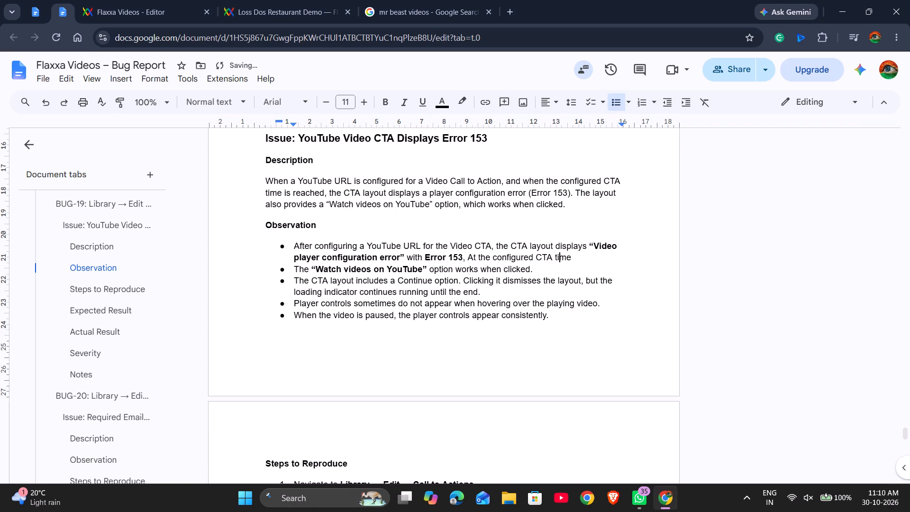
{"action": "key", "text": "Left"}
{"action": "key", "text": "Left"}
{"action": "key", "text": "Left"}
{"action": "key", "text": "Left"}
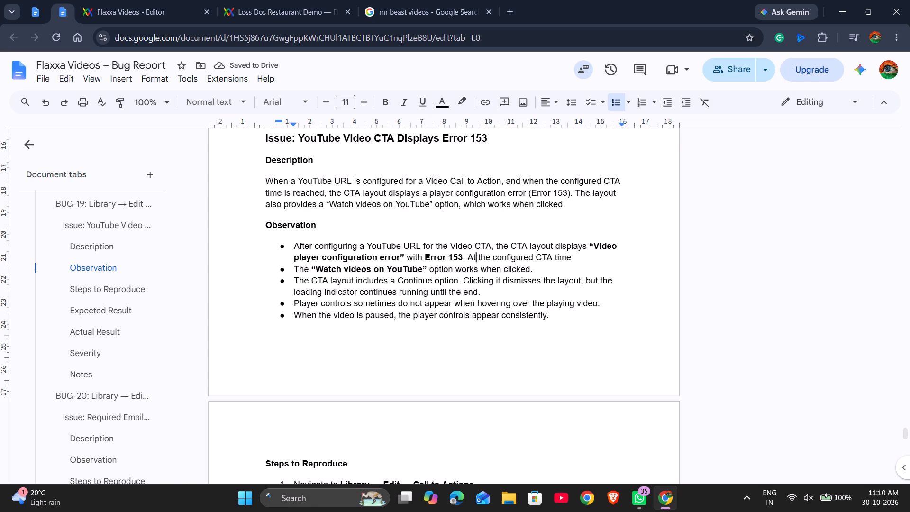
{"action": "key", "text": "Left"}
{"action": "key", "text": "BackSpace"}
{"action": "key", "text": "a"}
{"action": "key", "text": "Right"}
{"action": "key", "text": "Right"}
{"action": "key", "text": "Right"}
{"action": "key", "text": "Right"}
{"action": "key", "text": "Right"}
{"action": "key", "text": "Right"}
{"action": "key", "text": "Right"}
{"action": "key", "text": "Right"}
{"action": "key", "text": "Right"}
{"action": "key", "text": "Right"}
{"action": "key", "text": "Right"}
{"action": "key", "text": "Right"}
{"action": "key", "text": "Right"}
{"action": "key", "text": "Right"}
{"action": "key", "text": "Right"}
{"action": "key", "text": "Right"}
{"action": "key", "text": "Right"}
{"action": "key", "text": "Right"}
{"action": "key", "text": "Right"}
{"action": "key", "text": "Right"}
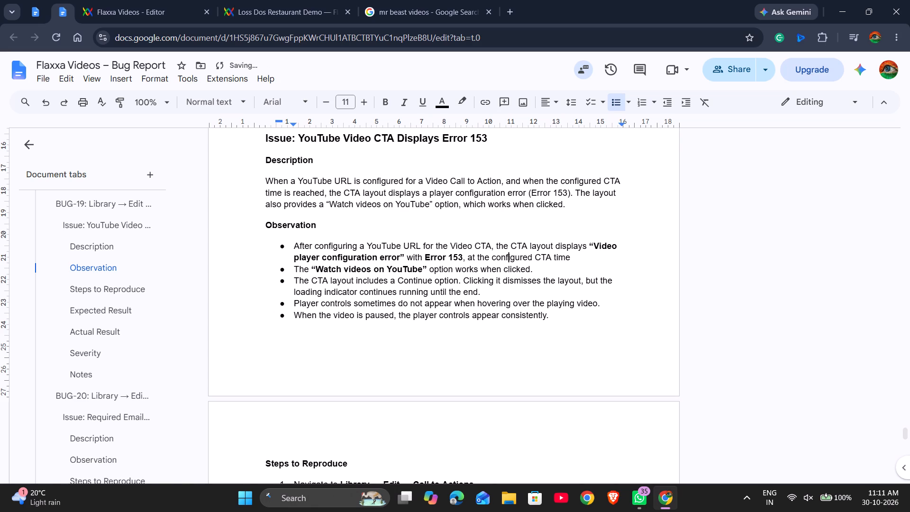
{"action": "key", "text": "period"}
Remove the loading-indicator clause from the Continue option bullet, end it with a period after "layout", and put the "Player controls" sentence on a new line.
{"action": "left_click", "coordinate": [581, 279]}
{"action": "left_click_drag", "start_coordinate": [581, 279], "coordinate": [558, 283]}
{"action": "left_click_drag", "start_coordinate": [558, 283], "coordinate": [495, 293]}
{"action": "key", "text": "BackSpace"}
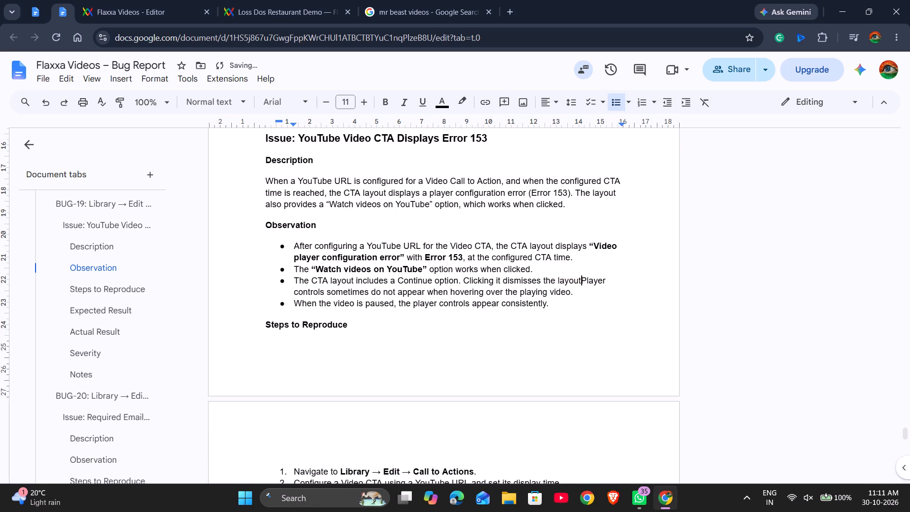
{"action": "key", "text": "period"}
{"action": "key", "text": "shift+Return"}
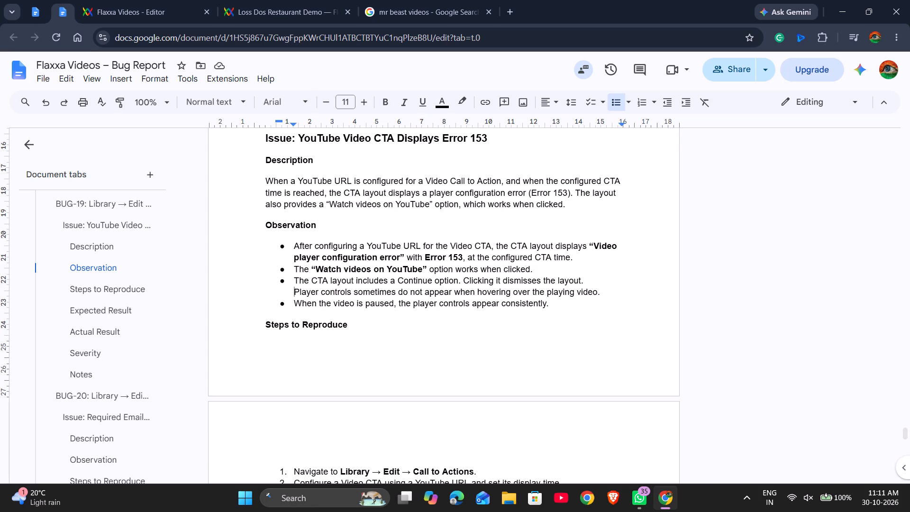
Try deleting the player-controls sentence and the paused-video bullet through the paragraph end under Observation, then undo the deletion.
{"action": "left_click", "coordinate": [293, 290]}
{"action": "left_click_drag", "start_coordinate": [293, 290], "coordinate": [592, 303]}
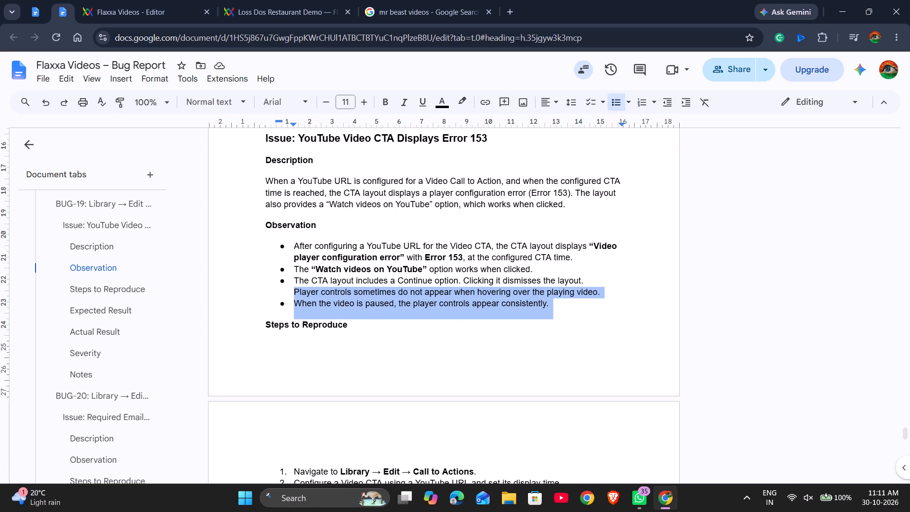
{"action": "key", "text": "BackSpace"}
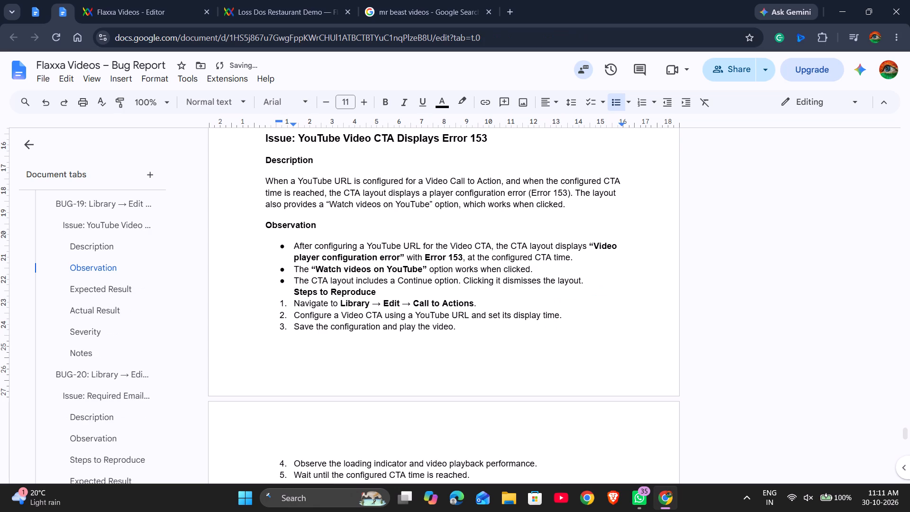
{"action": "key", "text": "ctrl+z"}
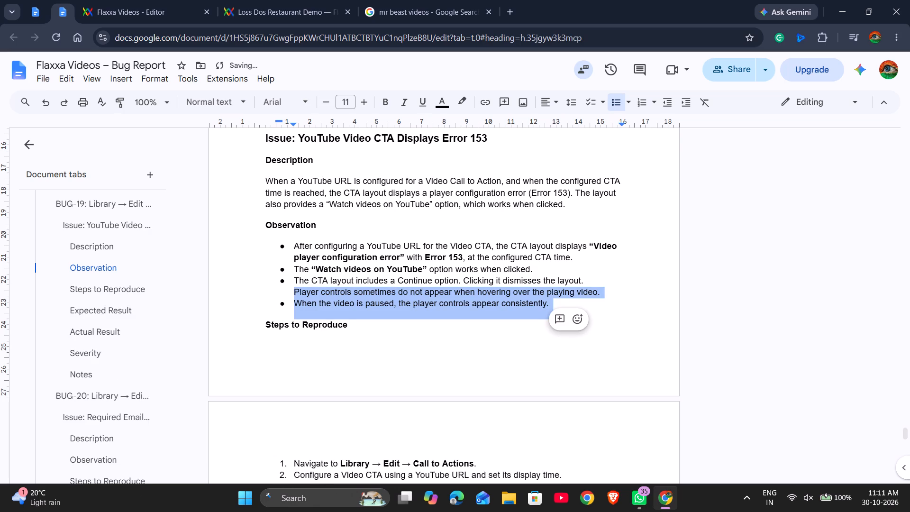
Delete the player-controls sentence and the paused-video bullet under Observation, and remove the leftover blank line.
{"action": "left_click", "coordinate": [296, 292]}
{"action": "left_click_drag", "start_coordinate": [296, 292], "coordinate": [528, 303]}
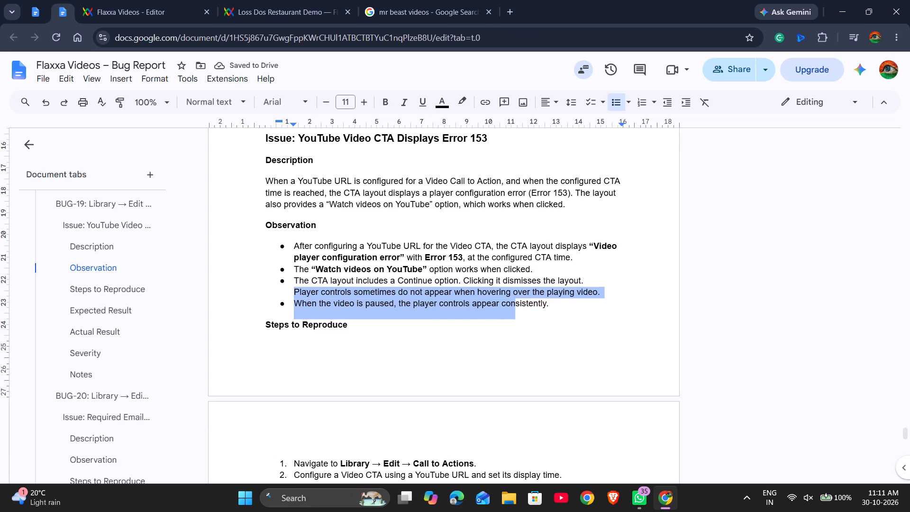
{"action": "left_click_drag", "start_coordinate": [528, 303], "coordinate": [550, 301]}
{"action": "key", "text": "BackSpace"}
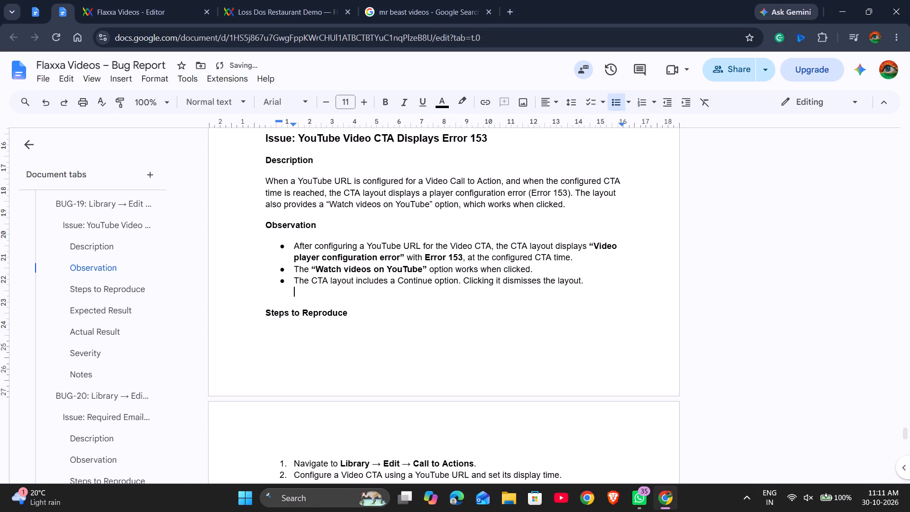
{"action": "key", "text": "BackSpace"}
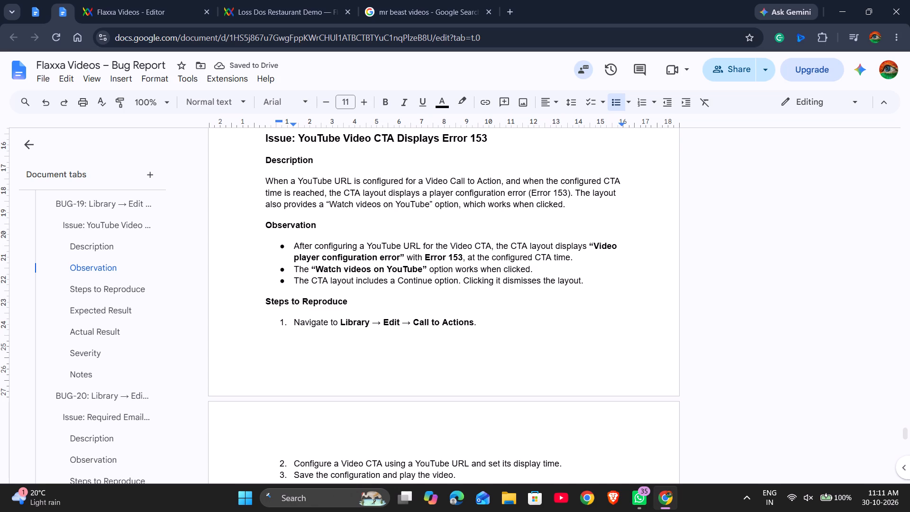
Join the two sentences of the Continue option bullet so it reads "option and clicking it dismisses the layout.".
{"action": "left_click", "coordinate": [463, 280]}
{"action": "key", "text": "Right"}
{"action": "key", "text": "BackSpace"}
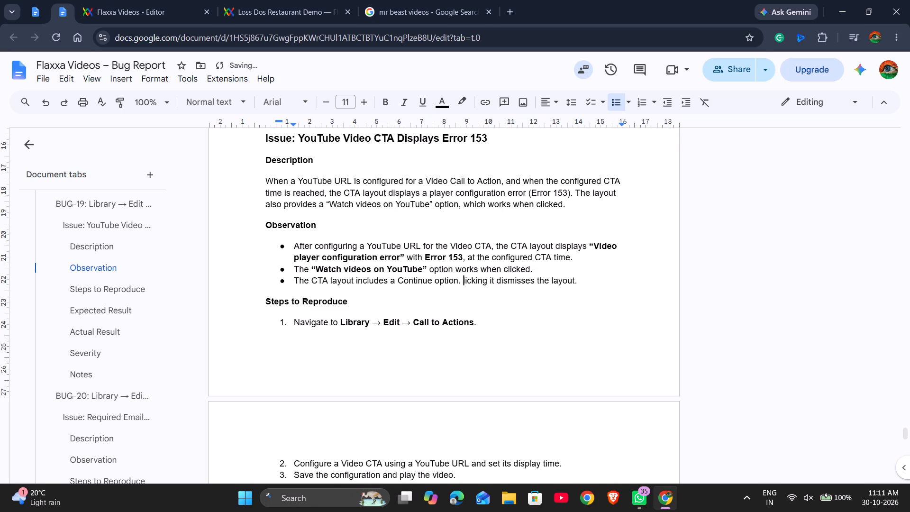
{"action": "key", "text": "BackSpace"}
{"action": "key", "text": "BackSpace"}
{"action": "key", "text": "space"}
{"action": "type", "text": "and c"}
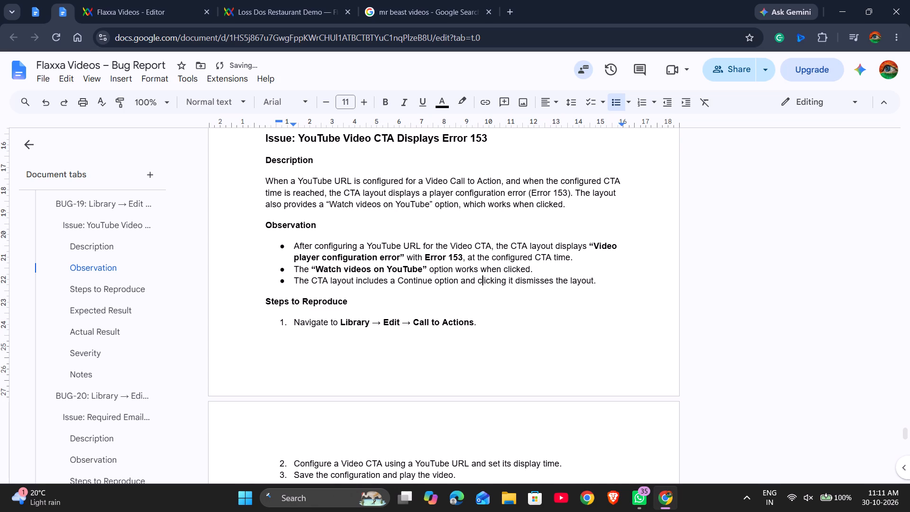
{"action": "left_click", "coordinate": [448, 289]}
Delete the step about observing the loading indicator and video playback performance from Steps to Reproduce.
{"action": "scroll", "coordinate": [448, 289], "scroll_direction": "down", "scroll_amount": 4}
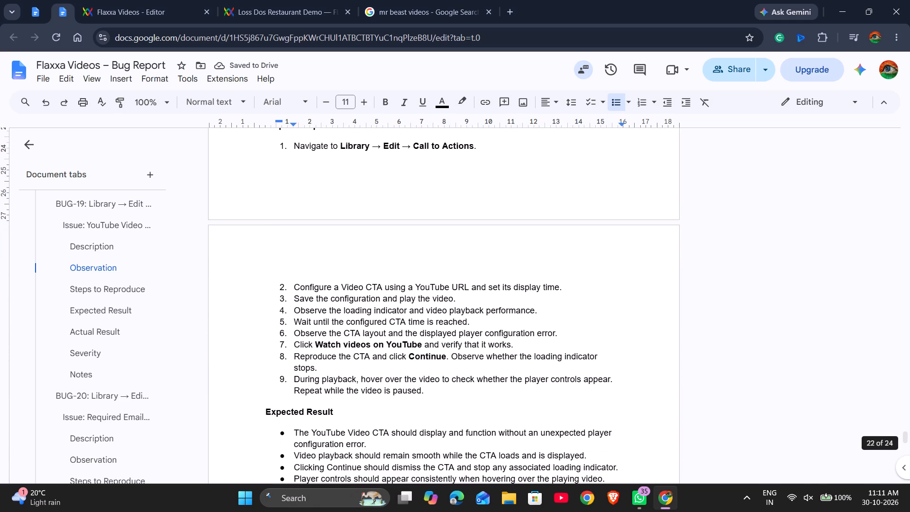
{"action": "scroll", "coordinate": [448, 289], "scroll_direction": "down", "scroll_amount": 1}
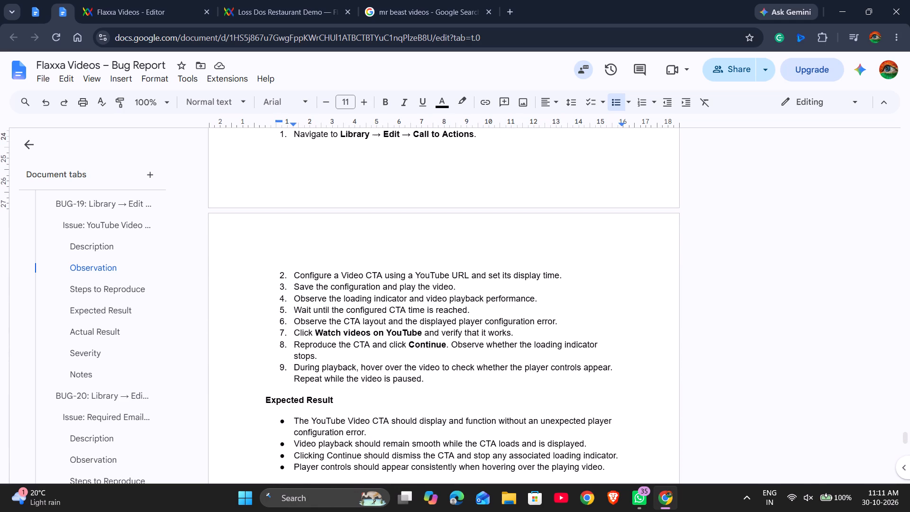
{"action": "left_click_drag", "start_coordinate": [296, 299], "coordinate": [322, 298]}
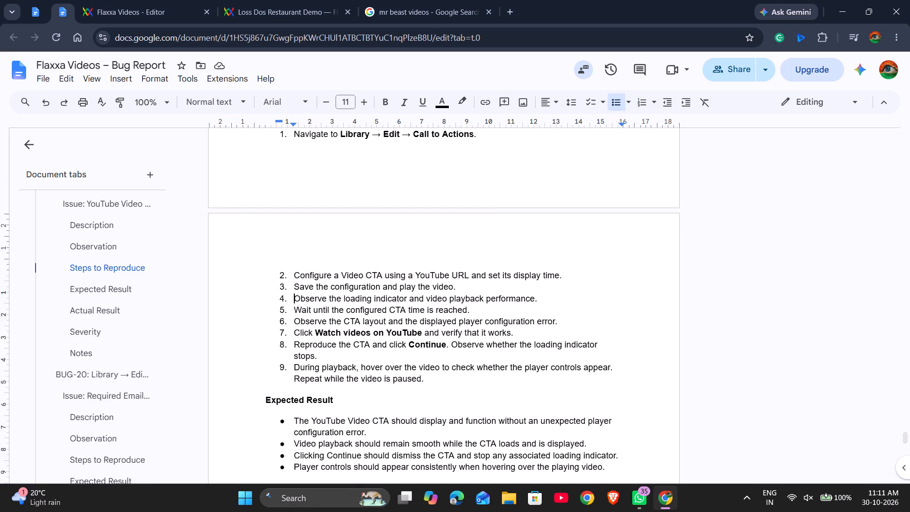
{"action": "left_click_drag", "start_coordinate": [322, 298], "coordinate": [542, 298]}
{"action": "key", "text": "BackSpace"}
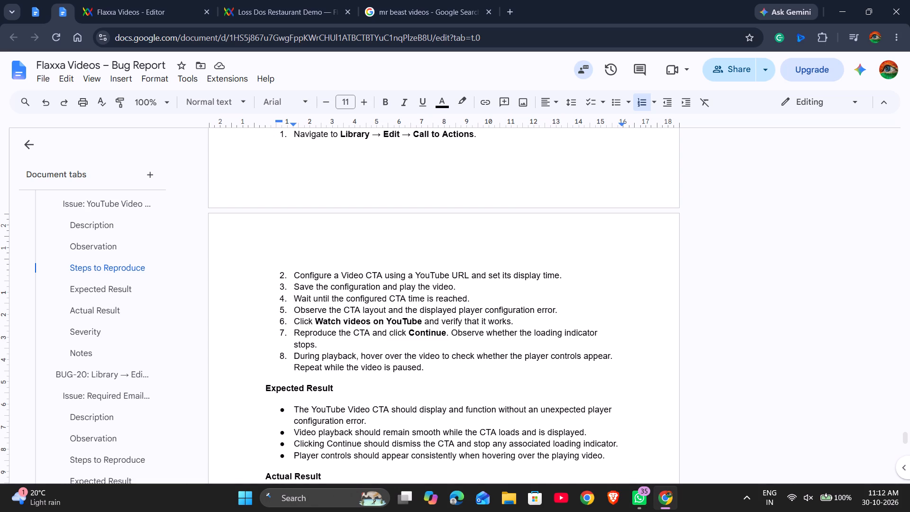
Delete the last two Steps to Reproduce, covering the Continue loading-indicator check and the hover controls check, and remove the empty numbered item.
{"action": "left_click_drag", "start_coordinate": [295, 332], "coordinate": [420, 360]}
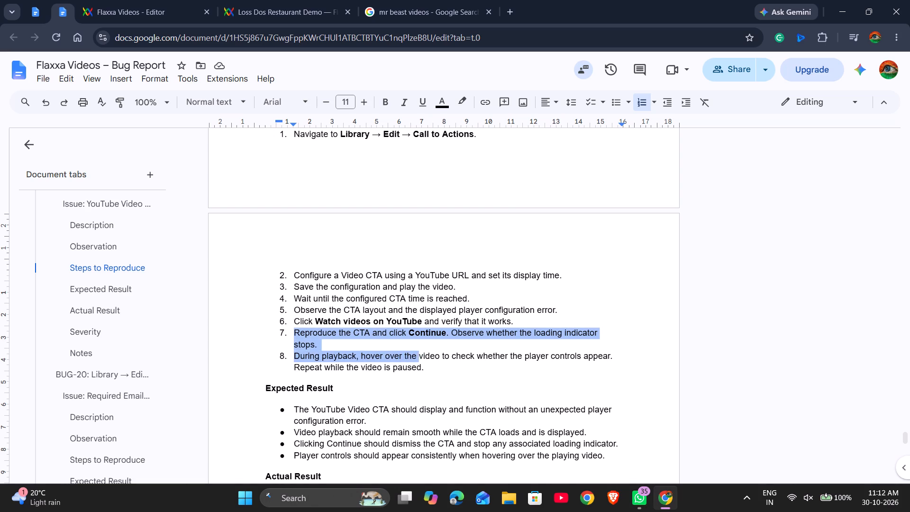
{"action": "left_click_drag", "start_coordinate": [420, 360], "coordinate": [425, 364]}
{"action": "key", "text": "BackSpace"}
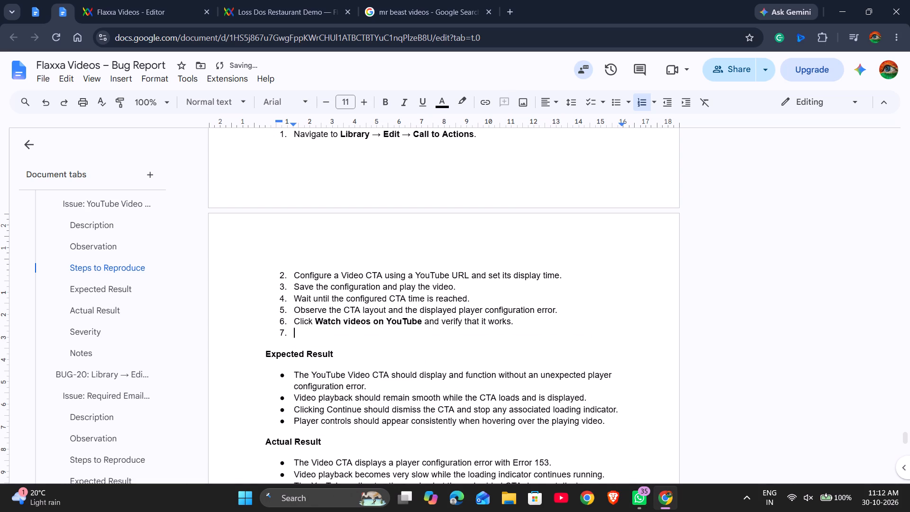
{"action": "key", "text": "BackSpace"}
{"action": "key", "text": "BackSpace"}
{"action": "key", "text": "BackSpace"}
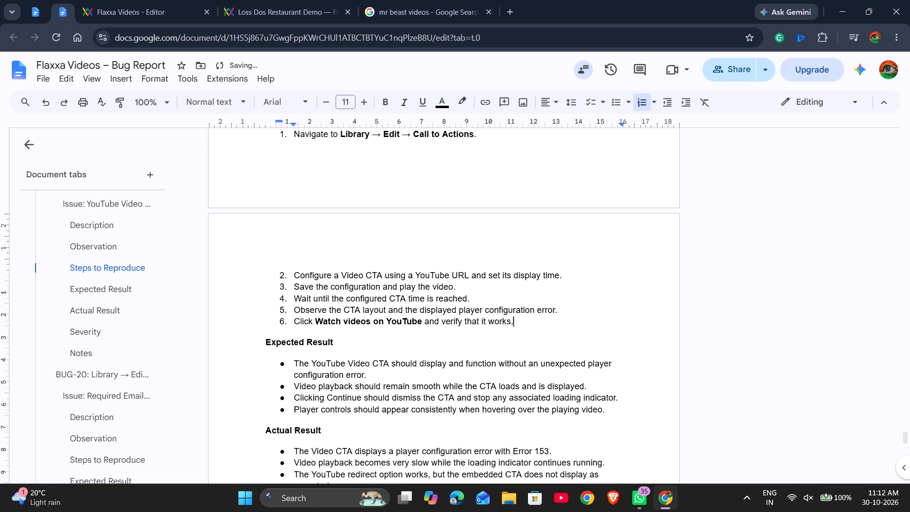
Delete the smooth playback, Continue loading-indicator and player-controls bullets under Expected Result, leaving only the YouTube Video CTA bullet.
{"action": "scroll", "coordinate": [483, 367], "scroll_direction": "down", "scroll_amount": 2}
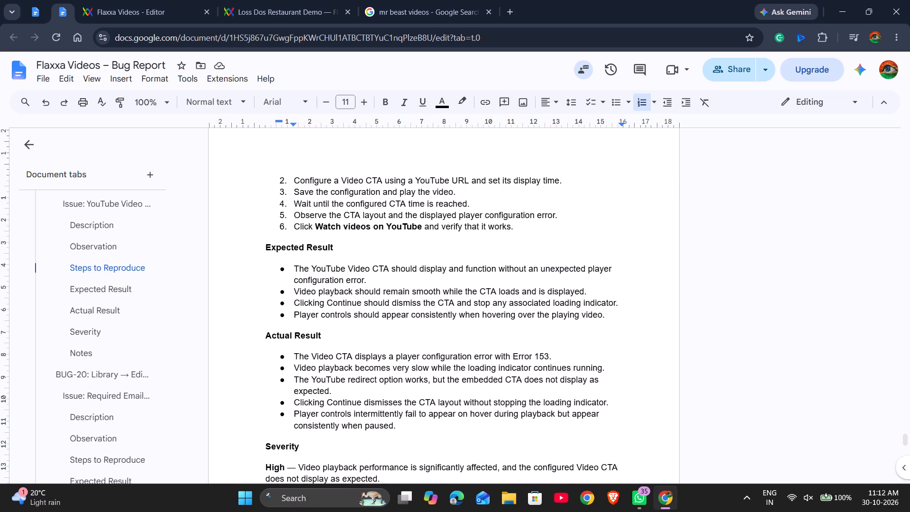
{"action": "left_click", "coordinate": [293, 292]}
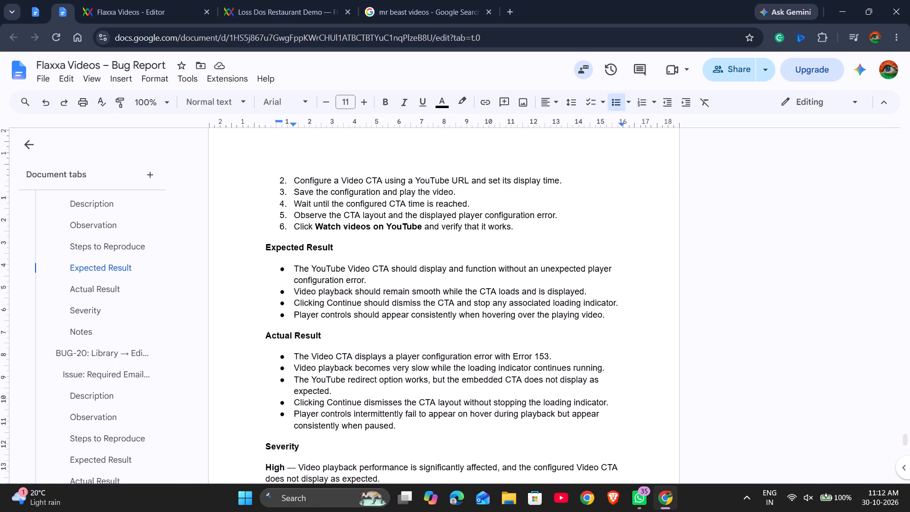
{"action": "left_click_drag", "start_coordinate": [293, 292], "coordinate": [465, 296]}
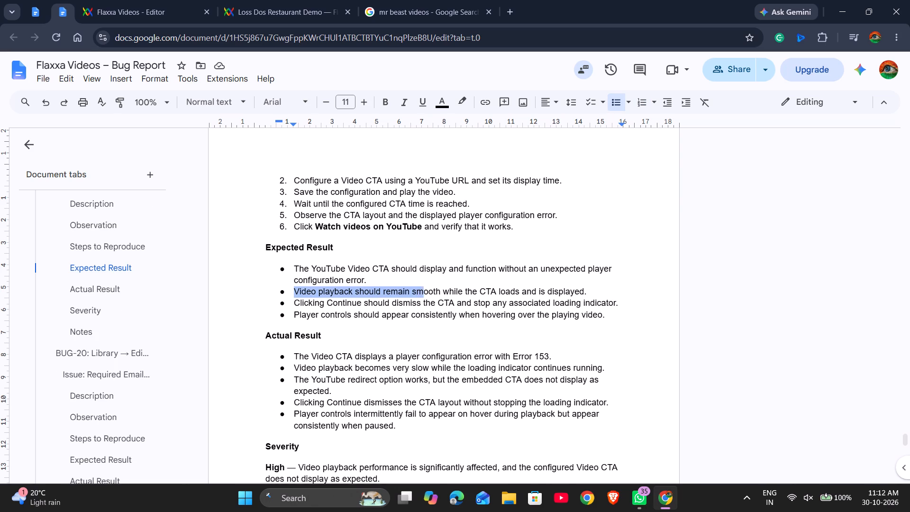
{"action": "left_click_drag", "start_coordinate": [465, 296], "coordinate": [604, 311]}
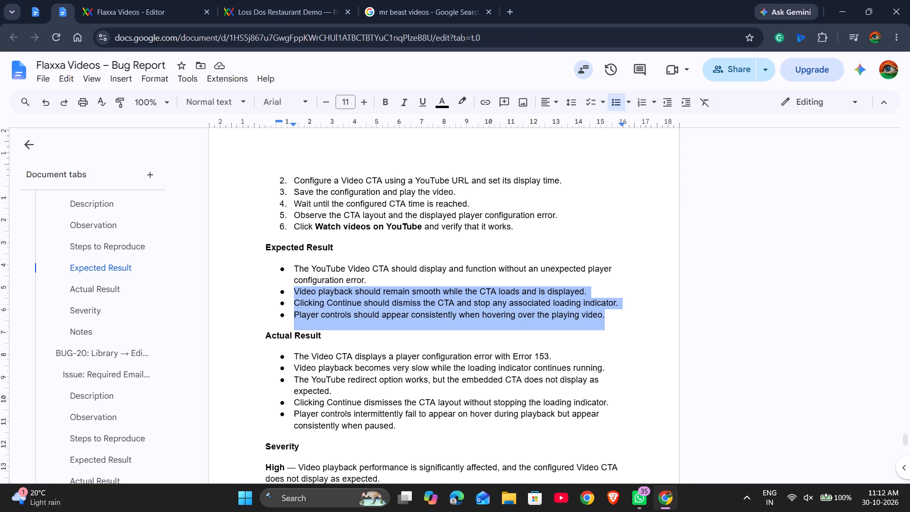
{"action": "left_click_drag", "start_coordinate": [604, 311], "coordinate": [602, 311]}
{"action": "key", "text": "BackSpace"}
{"action": "key", "text": "Right"}
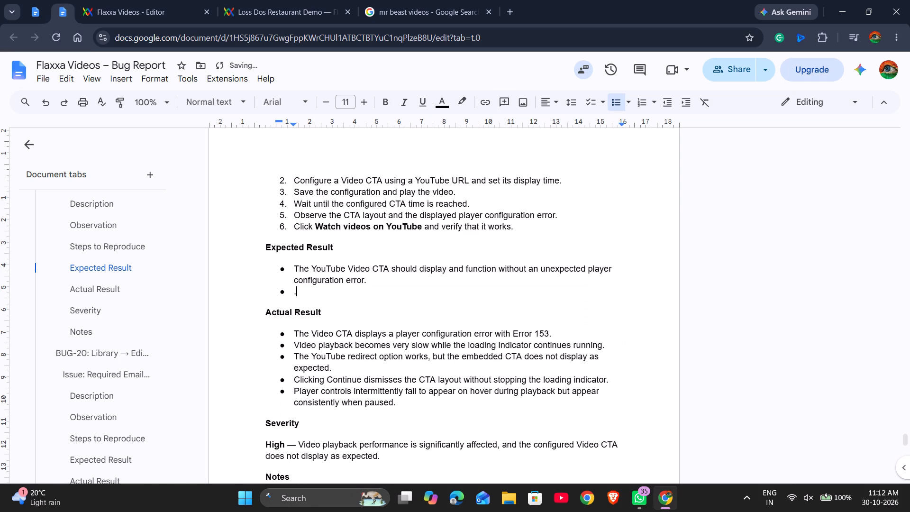
{"action": "key", "text": "BackSpace"}
{"action": "key", "text": "BackSpace"}
{"action": "key", "text": "BackSpace"}
{"action": "key", "text": "BackSpace"}
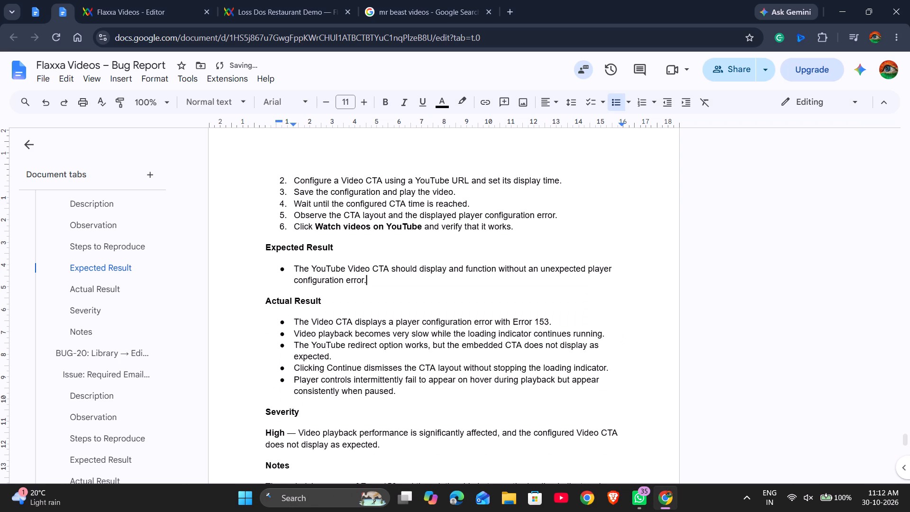
Delete the bullet about very slow video playback under Actual Result.
{"action": "scroll", "coordinate": [471, 355], "scroll_direction": "down", "scroll_amount": 1}
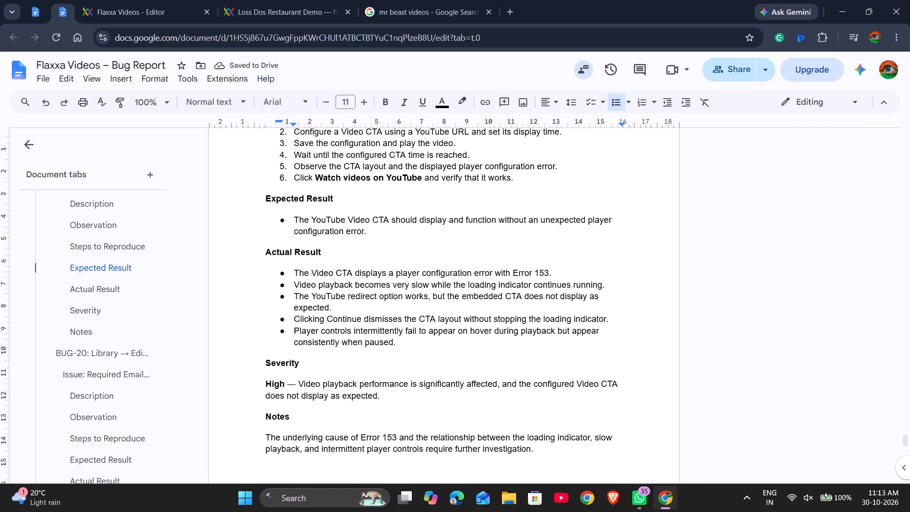
{"action": "left_click", "coordinate": [294, 280]}
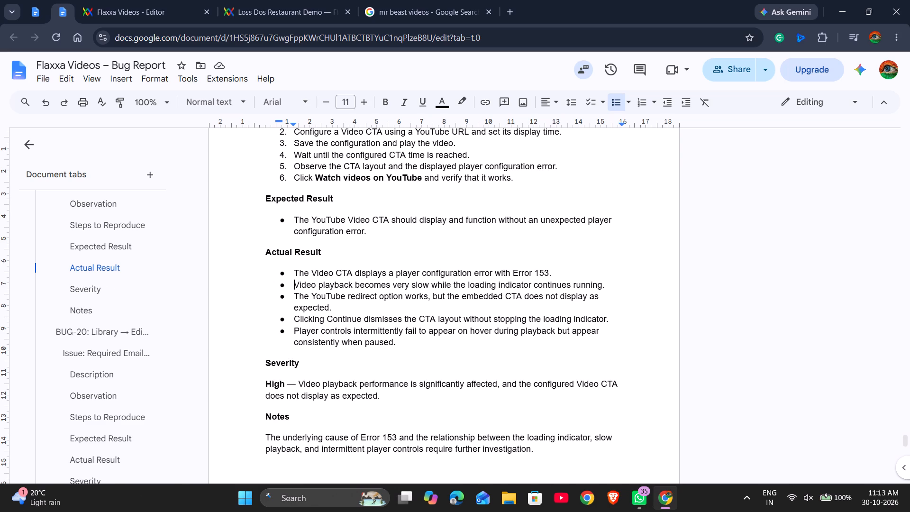
{"action": "left_click_drag", "start_coordinate": [294, 280], "coordinate": [424, 291]}
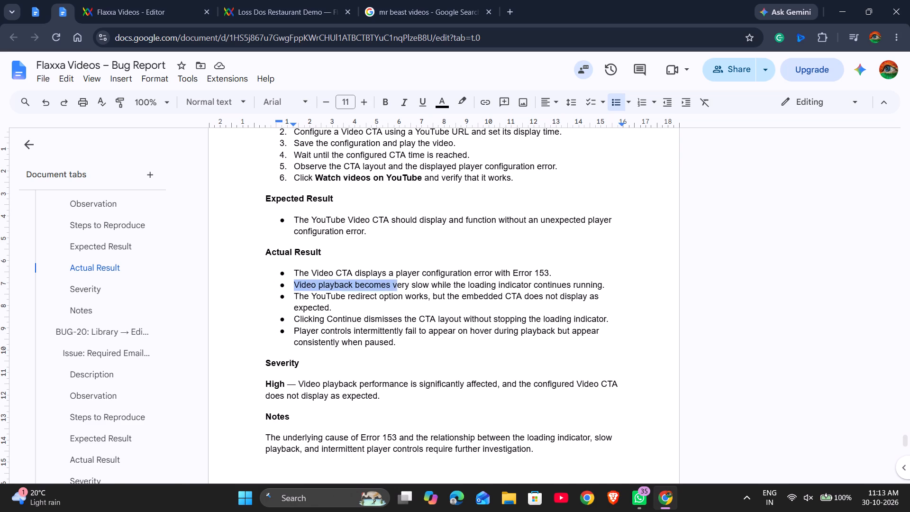
{"action": "left_click_drag", "start_coordinate": [424, 291], "coordinate": [601, 287]}
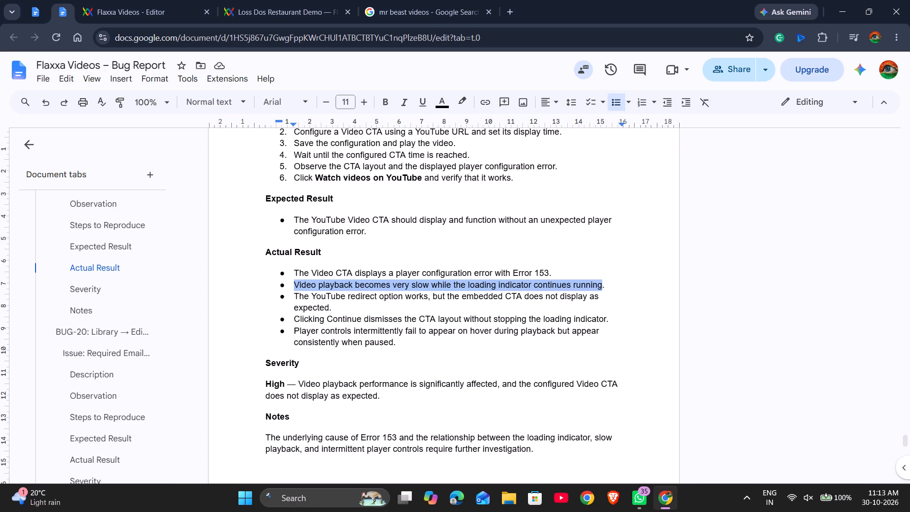
{"action": "left_click_drag", "start_coordinate": [601, 287], "coordinate": [608, 283]}
{"action": "key", "text": "BackSpace"}
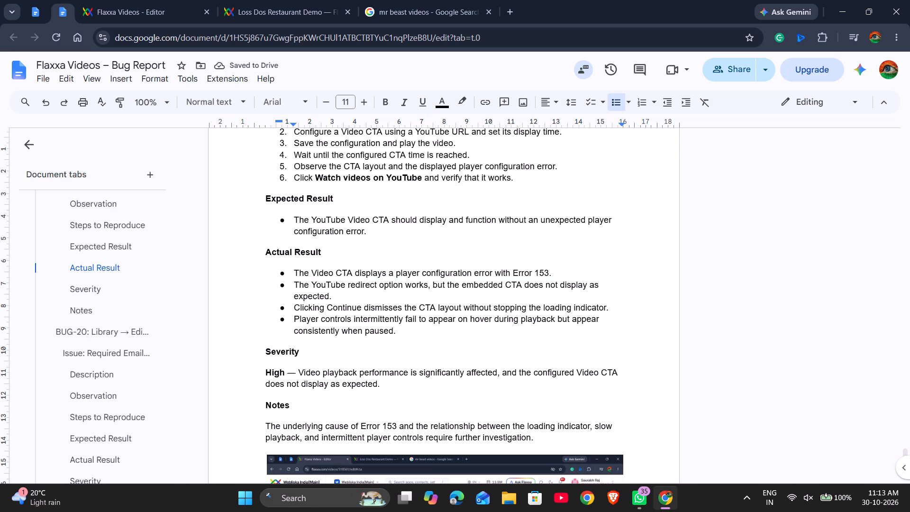
Delete the Continue loading-indicator bullet and the intermittent player-controls bullet under Actual Result, and remove the empty bullet.
{"action": "left_click", "coordinate": [293, 307]}
{"action": "left_click", "coordinate": [295, 306]}
{"action": "left_click_drag", "start_coordinate": [295, 306], "coordinate": [394, 329]}
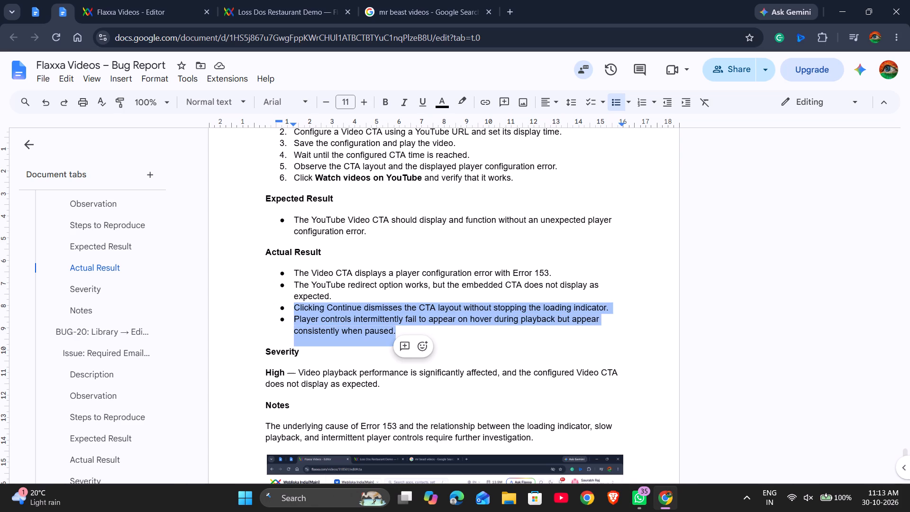
{"action": "key", "text": "BackSpace"}
{"action": "key", "text": "BackSpace"}
{"action": "key", "text": "BackSpace"}
{"action": "key", "text": "BackSpace"}
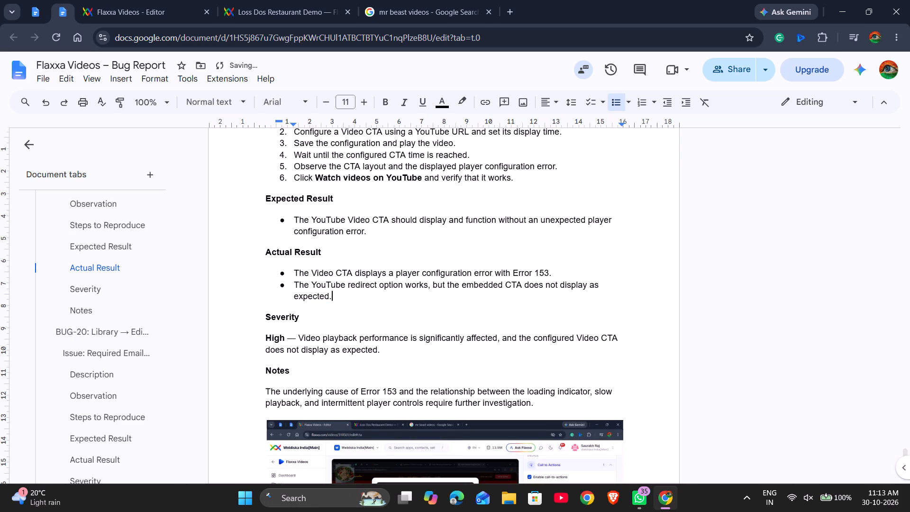
Remove the playback performance claim from the BUG-19 Severity text so it reads "High — The configured Video CTA does not display as expected.".
{"action": "scroll", "coordinate": [408, 325], "scroll_direction": "down", "scroll_amount": 1}
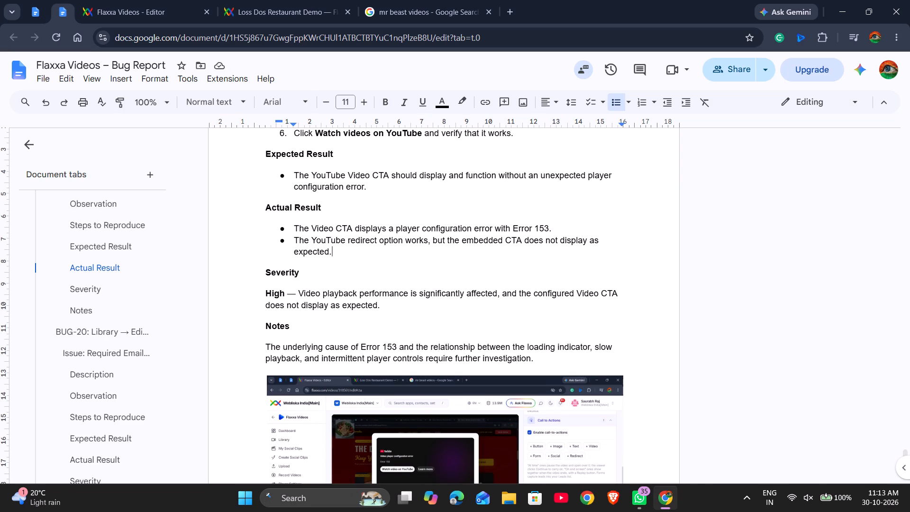
{"action": "left_click_drag", "start_coordinate": [300, 293], "coordinate": [508, 293]}
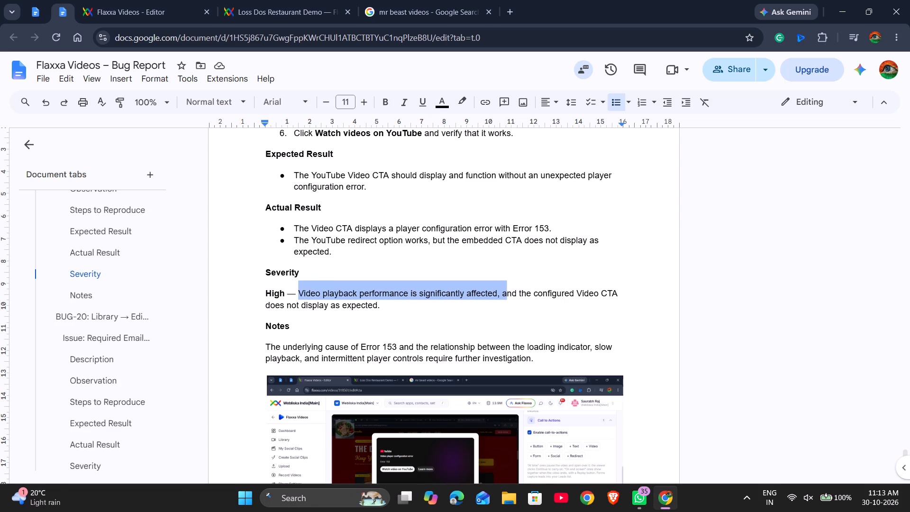
{"action": "left_click_drag", "start_coordinate": [508, 293], "coordinate": [515, 293]}
{"action": "left_click_drag", "start_coordinate": [515, 293], "coordinate": [545, 294]}
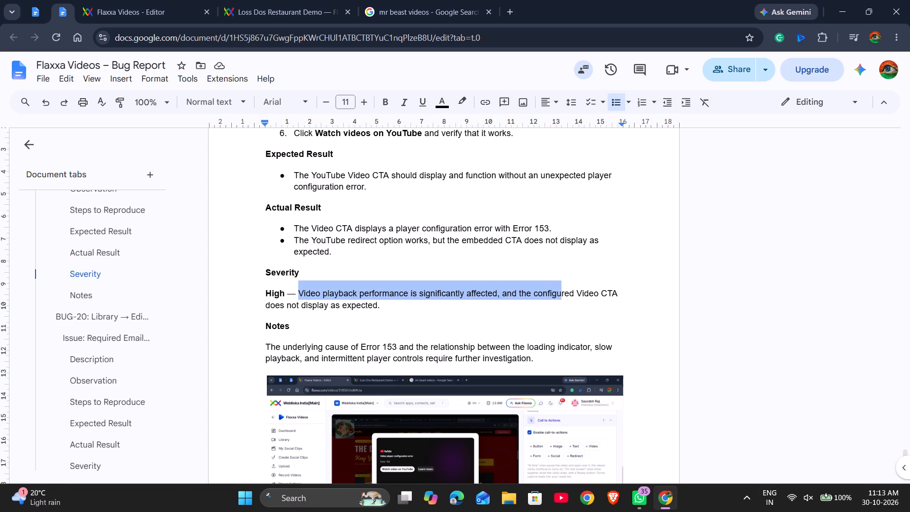
{"action": "left_click_drag", "start_coordinate": [545, 294], "coordinate": [521, 292]}
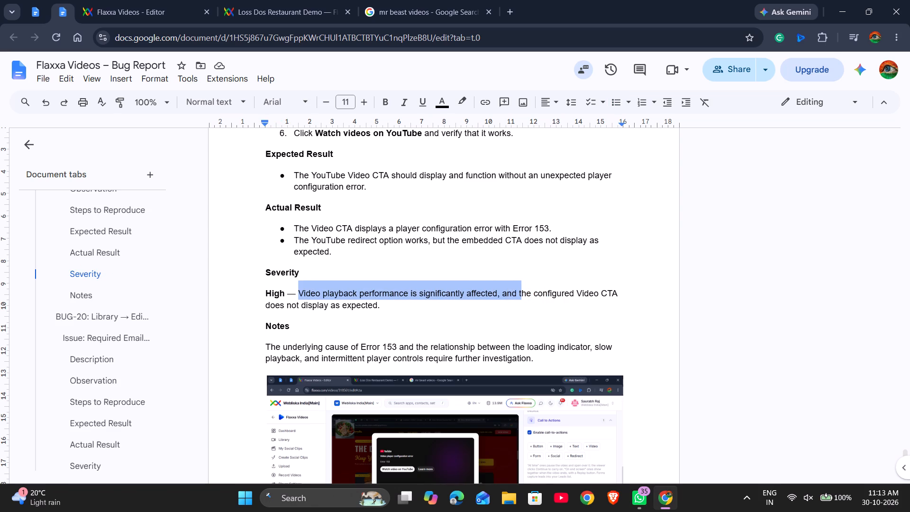
{"action": "key", "text": "BackSpace"}
{"action": "key", "text": "shift+t"}
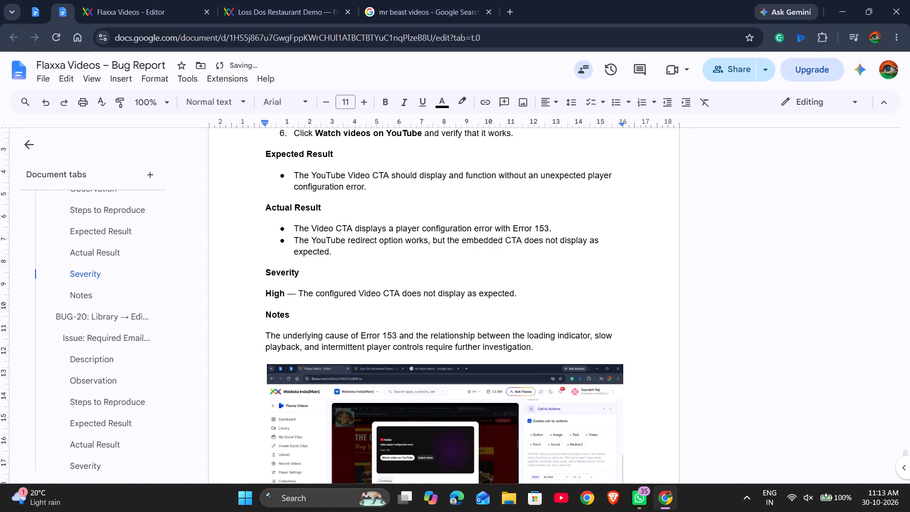
{"action": "left_click", "coordinate": [591, 293]}
Shorten the BUG-19 Notes sentence to "The underlying cause of Error 153 requires further investigation.".
{"action": "scroll", "coordinate": [482, 306], "scroll_direction": "down", "scroll_amount": 1}
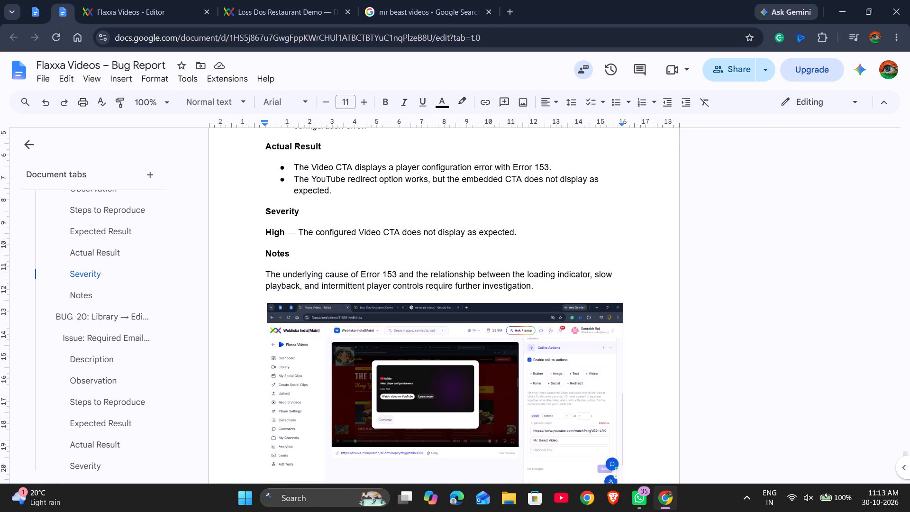
{"action": "left_click_drag", "start_coordinate": [400, 273], "coordinate": [421, 285]}
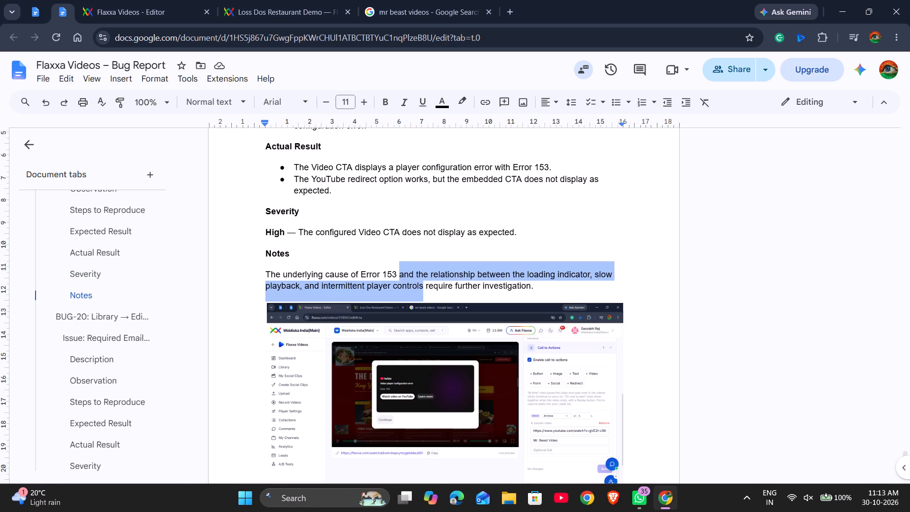
{"action": "left_click_drag", "start_coordinate": [421, 285], "coordinate": [423, 285]}
{"action": "key", "text": "BackSpace"}
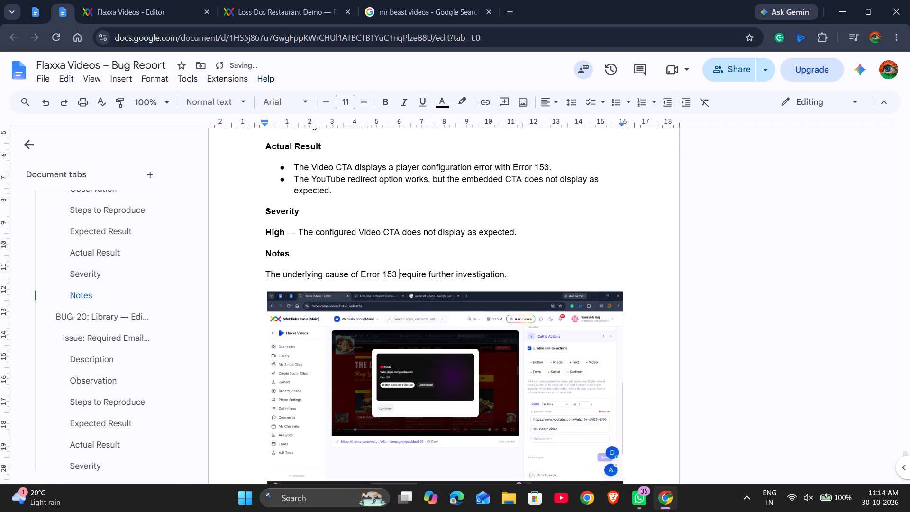
{"action": "key", "text": "Right"}
{"action": "key", "text": "Right"}
{"action": "key", "text": "Right"}
{"action": "key", "text": "Right"}
{"action": "key", "text": "Right"}
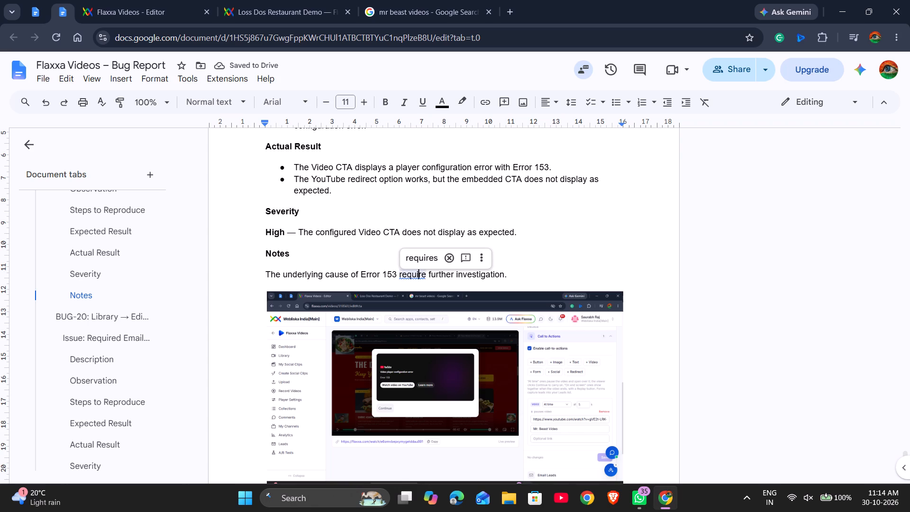
{"action": "key", "text": "Right"}
{"action": "key", "text": "Right"}
{"action": "key", "text": "s"}
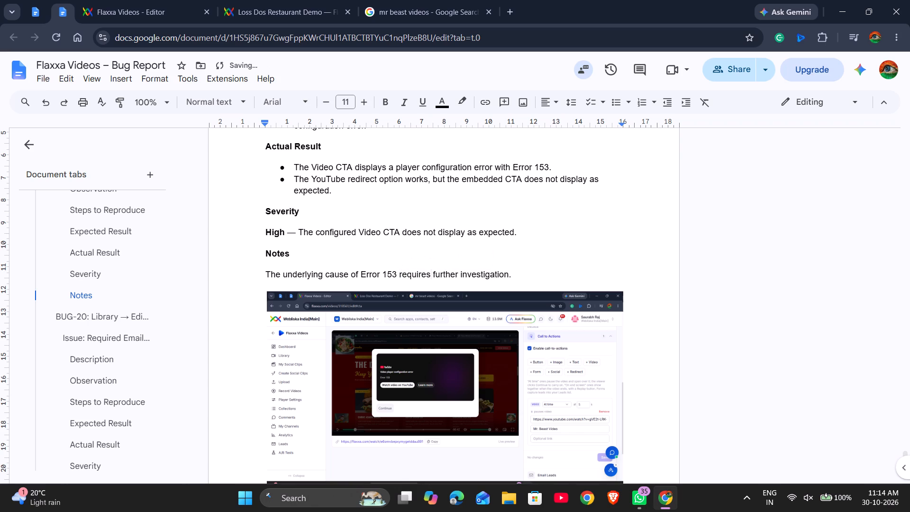
{"action": "left_click", "coordinate": [522, 277]}
Review the BUG-20 Email Leads issue in the bug report, and switch to the Flaxxa Videos editor.
{"action": "scroll", "coordinate": [424, 309], "scroll_direction": "down", "scroll_amount": 7}
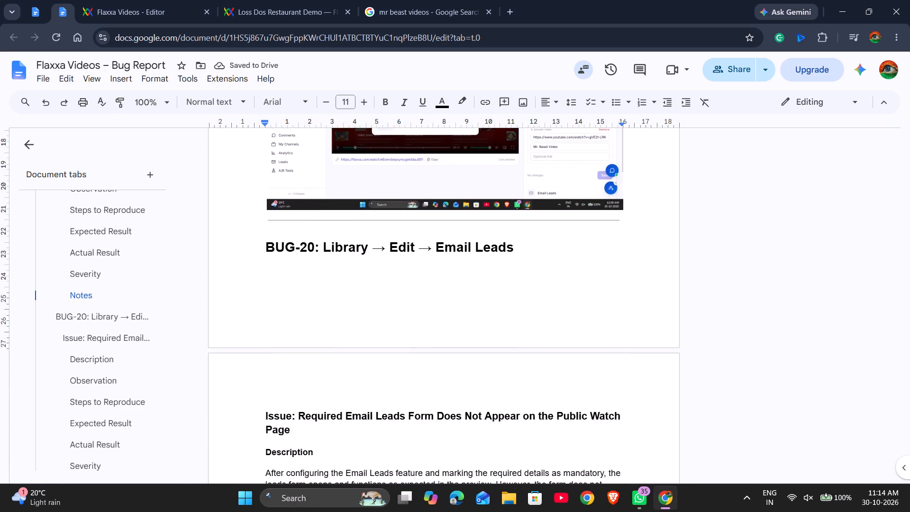
{"action": "scroll", "coordinate": [424, 309], "scroll_direction": "down", "scroll_amount": 1}
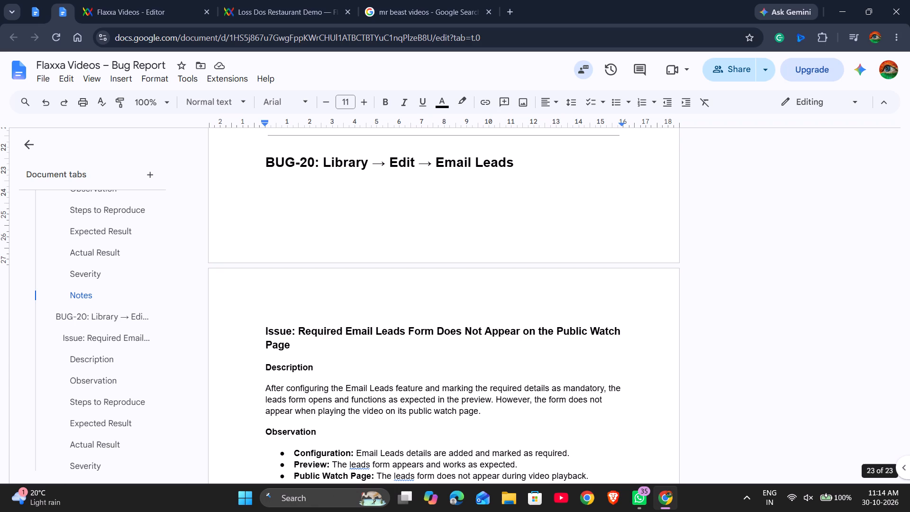
{"action": "left_click", "coordinate": [177, 0]}
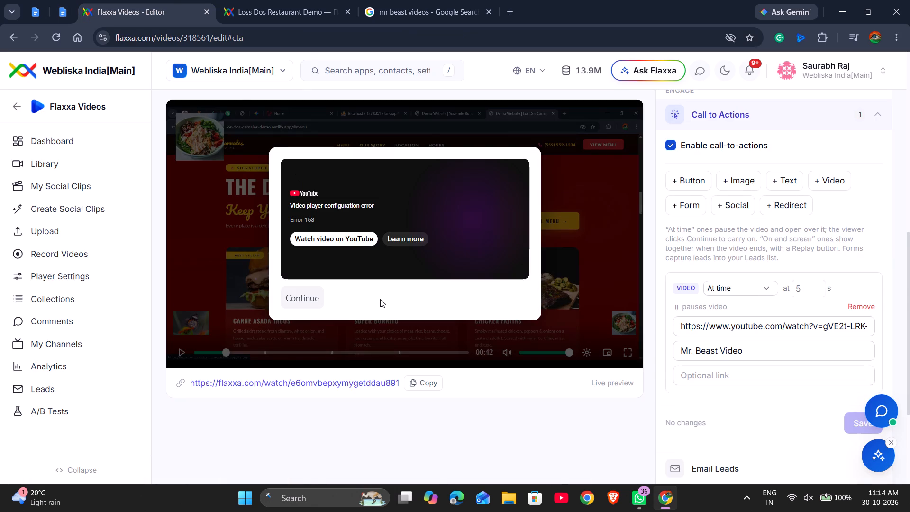